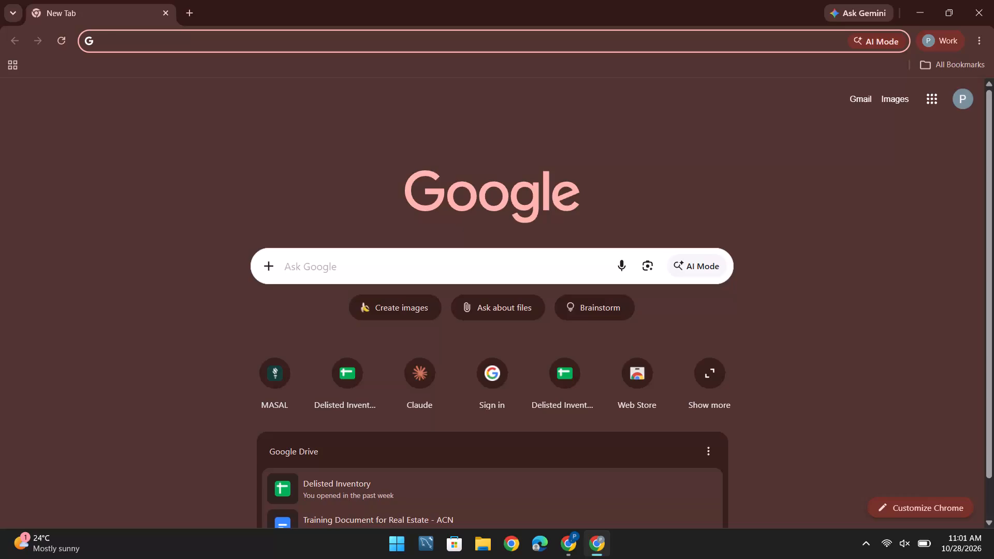
# Open the Delisted Inventory spreadsheet from the new tab page shortcuts.
pyautogui.click(347, 380)
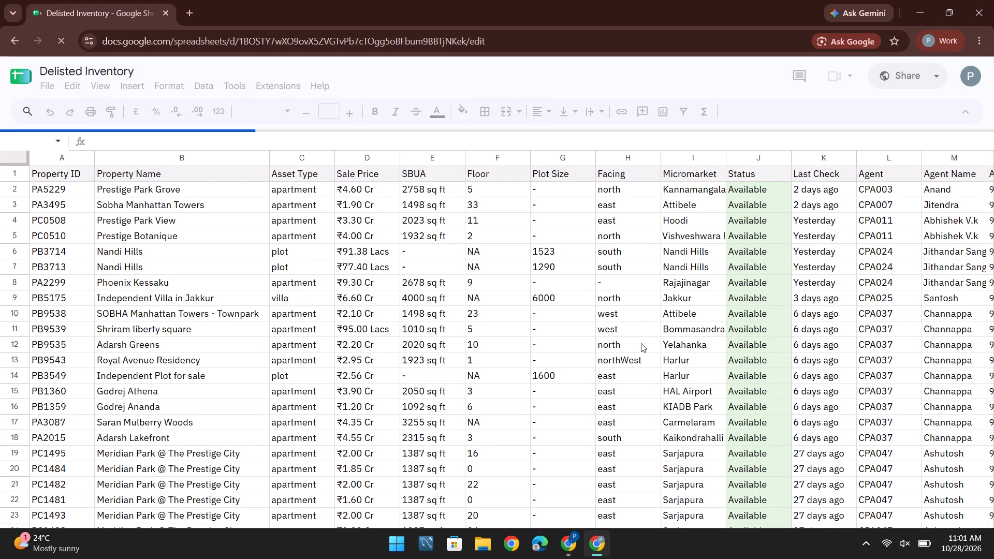
# Examine the status, last check, agent and KAM columns of Sheet20 from the header row through the last filled listing.
pyautogui.hscroll(-4, 641, 343)
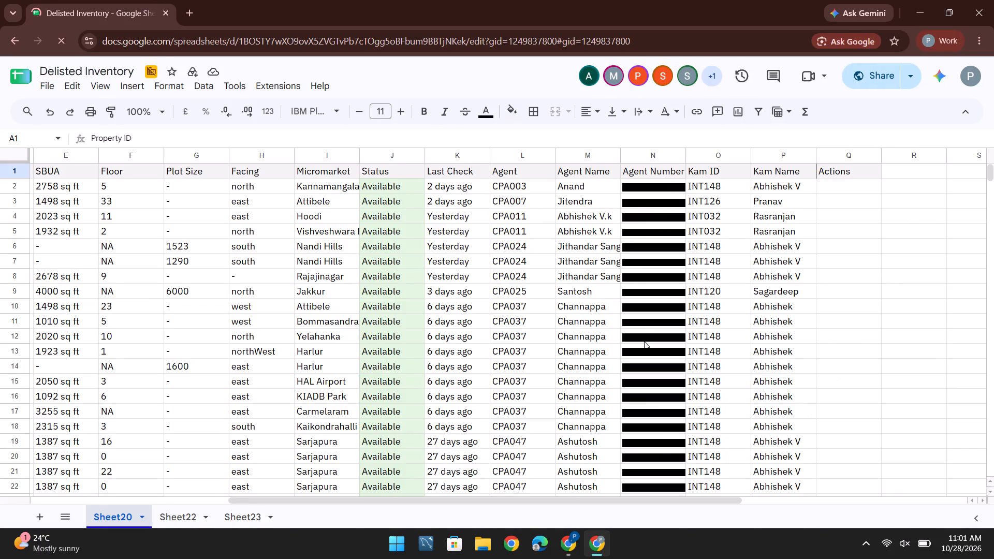
pyautogui.scroll(-11, 887, 279)
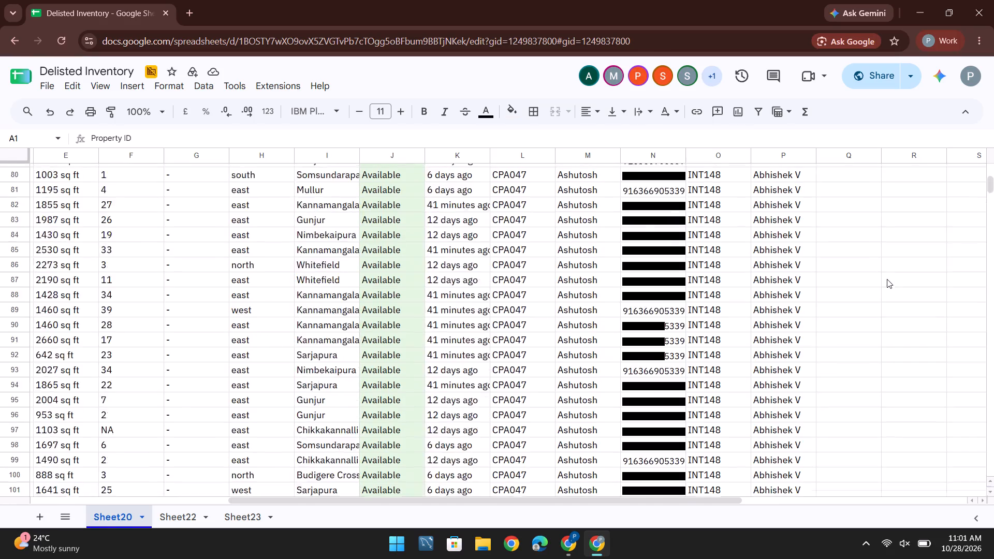
pyautogui.scroll(-8, 887, 279)
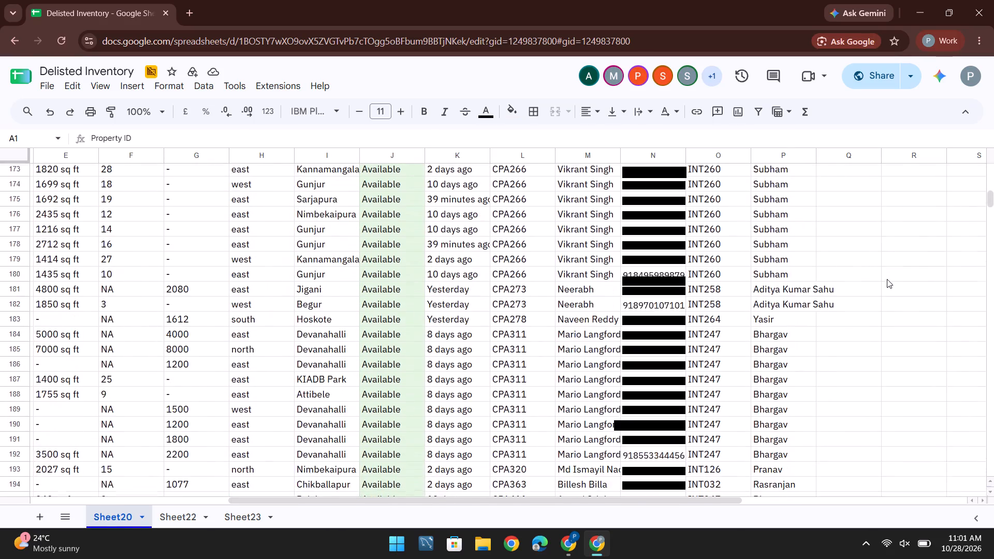
pyautogui.scroll(-7, 887, 279)
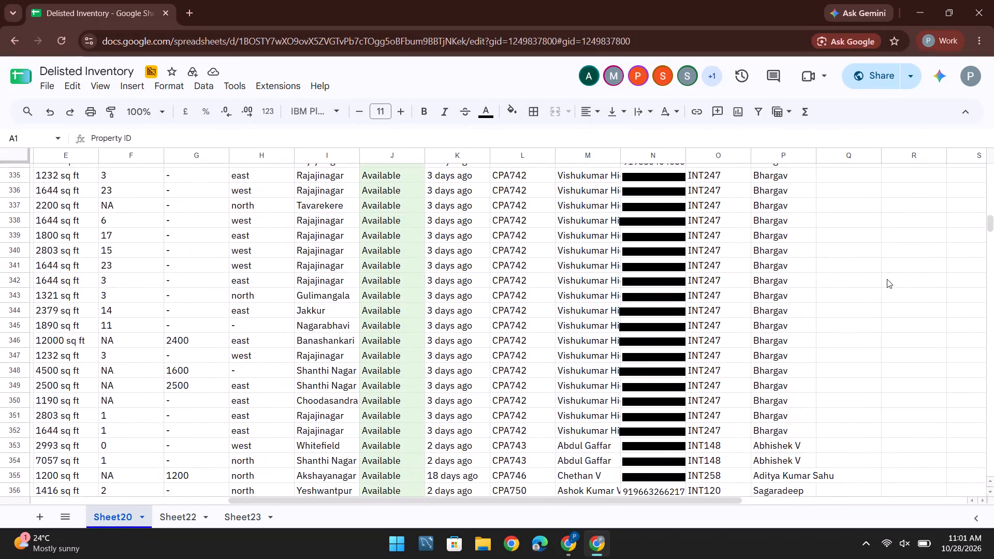
pyautogui.scroll(-10, 887, 279)
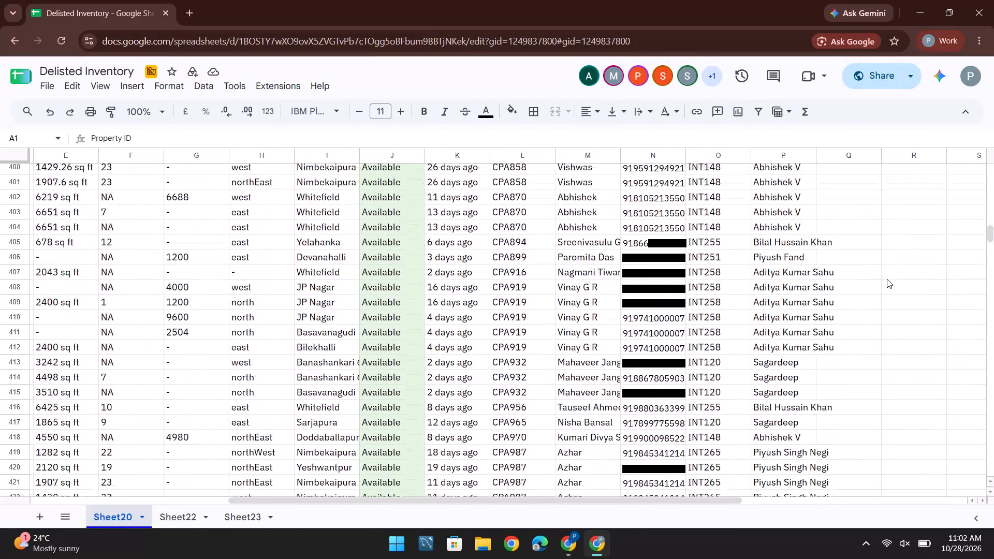
pyautogui.scroll(-20, 887, 279)
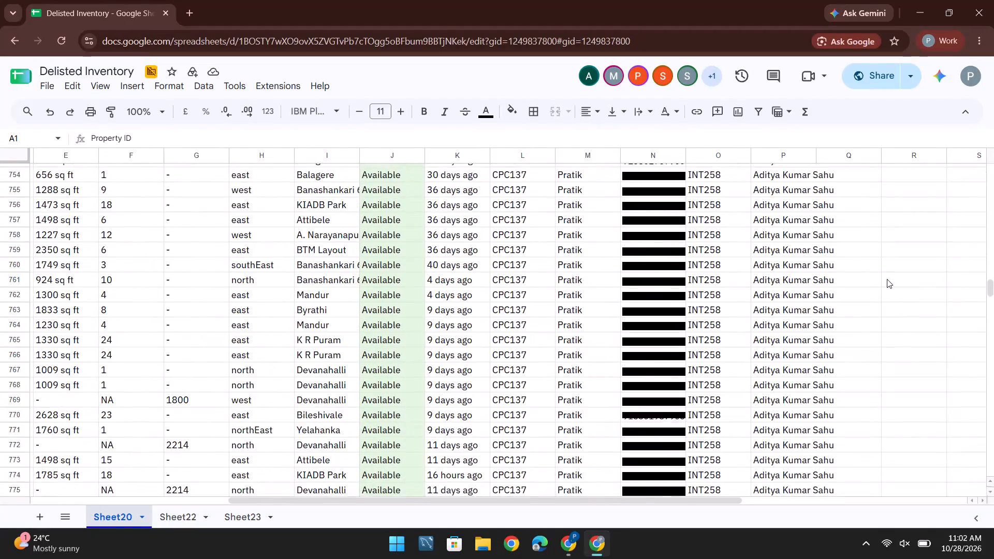
pyautogui.scroll(-7, 887, 279)
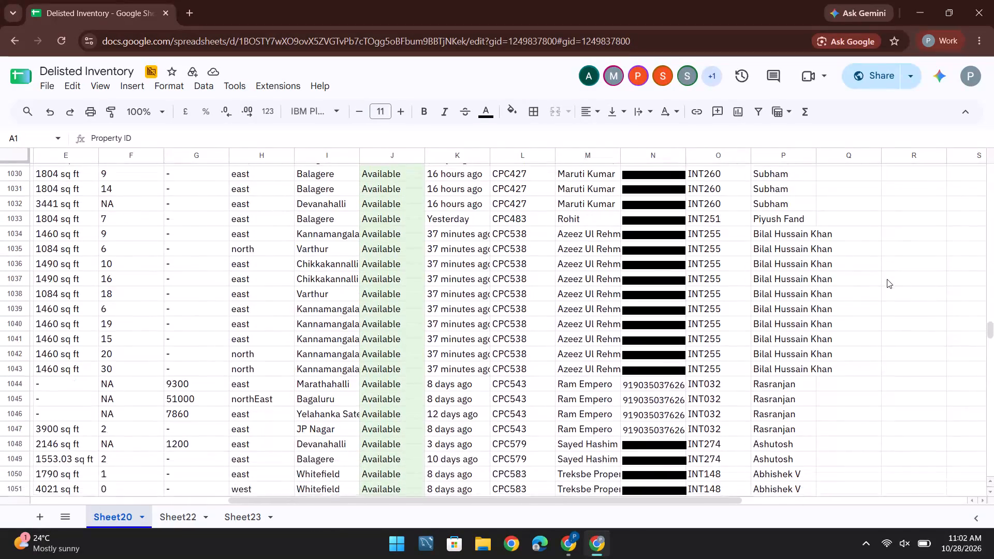
pyautogui.scroll(-9, 887, 279)
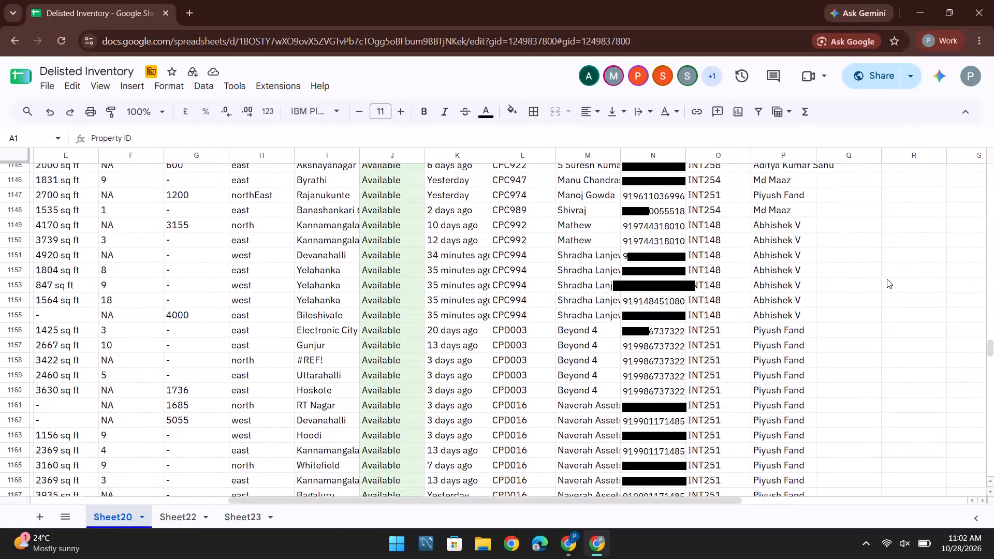
pyautogui.scroll(-11, 887, 279)
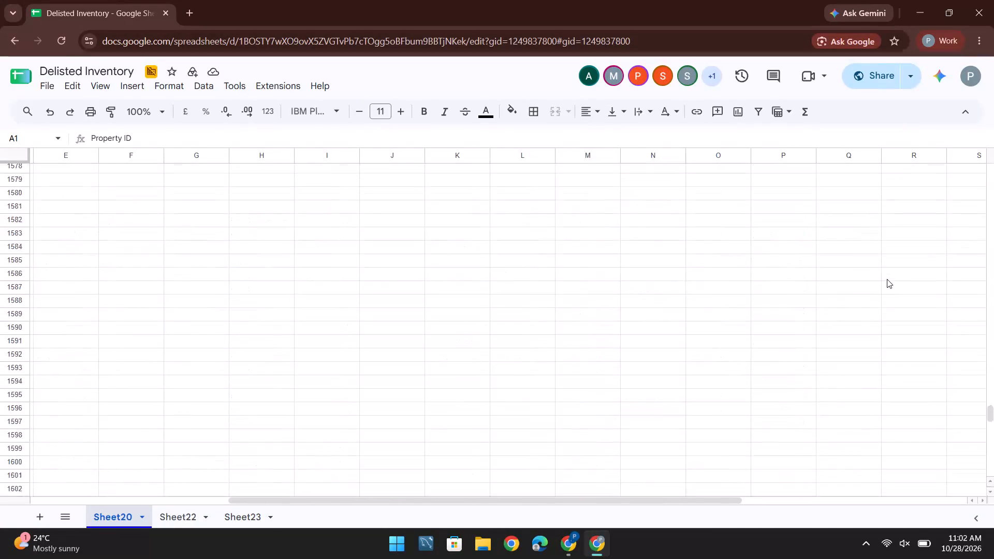
pyautogui.scroll(9, 887, 279)
pyautogui.scroll(-1, 887, 279)
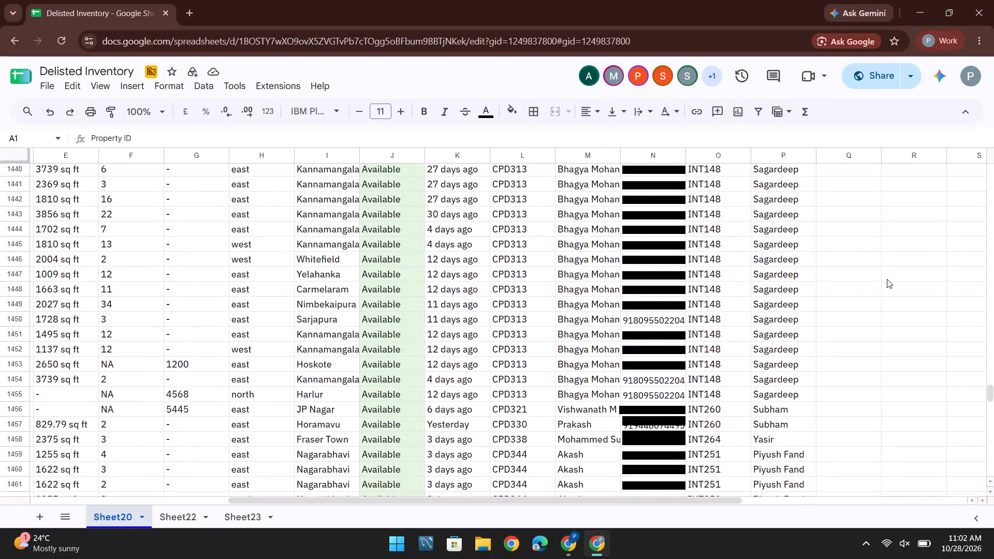
pyautogui.scroll(-1, 887, 279)
pyautogui.scroll(6, 887, 279)
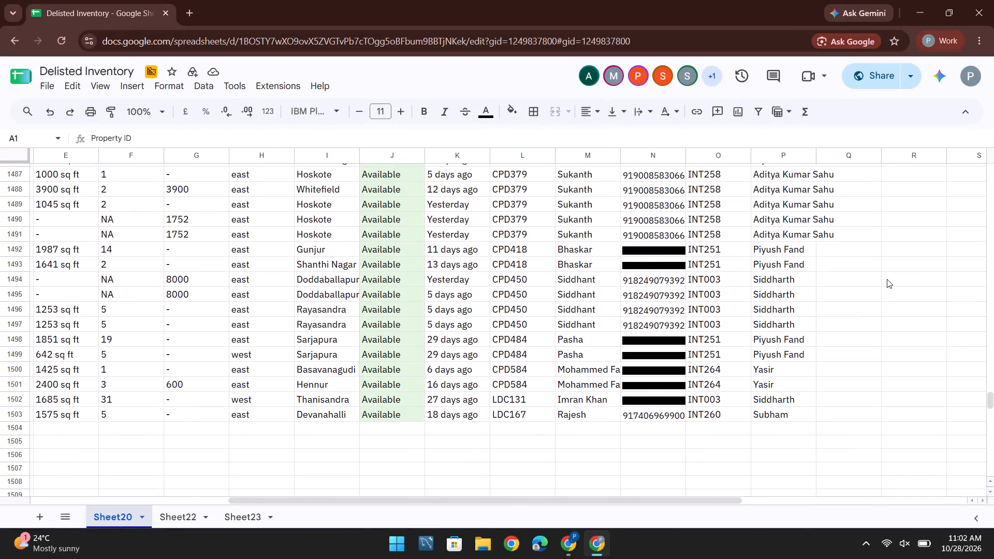
pyautogui.scroll(1, 887, 279)
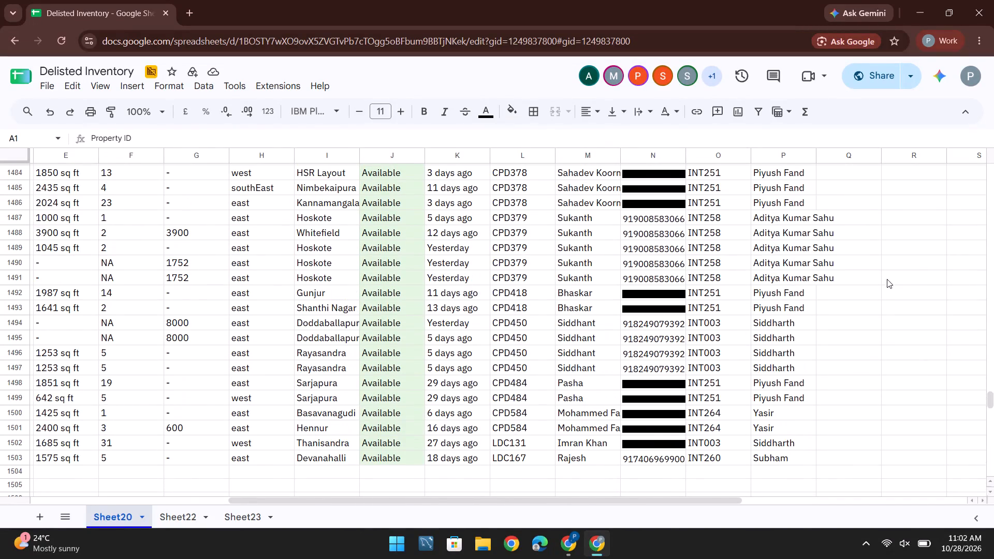
# Review the Sheet20 listings back up from the last rows to the header row, including the empty Actions column.
pyautogui.hscroll(-1, 887, 279)
pyautogui.scroll(14, 887, 279)
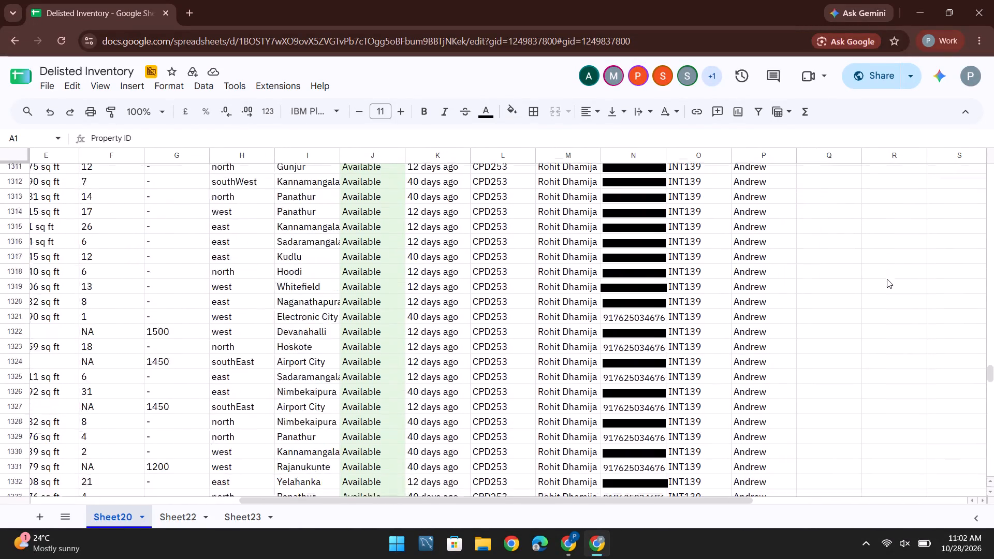
pyautogui.scroll(17, 887, 279)
pyautogui.scroll(17, 887, 279)
pyautogui.scroll(20, 887, 279)
pyautogui.scroll(9, 887, 279)
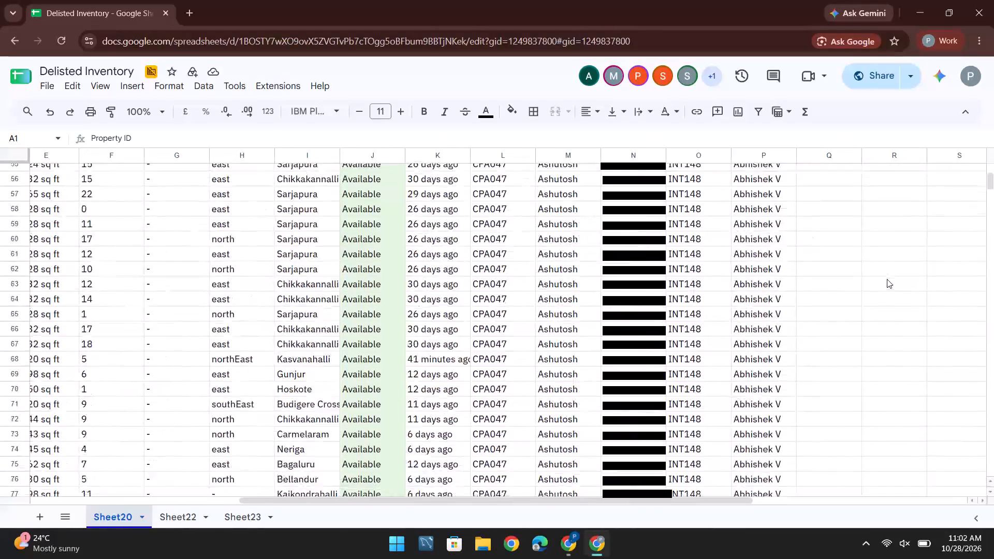
pyautogui.scroll(11, 887, 279)
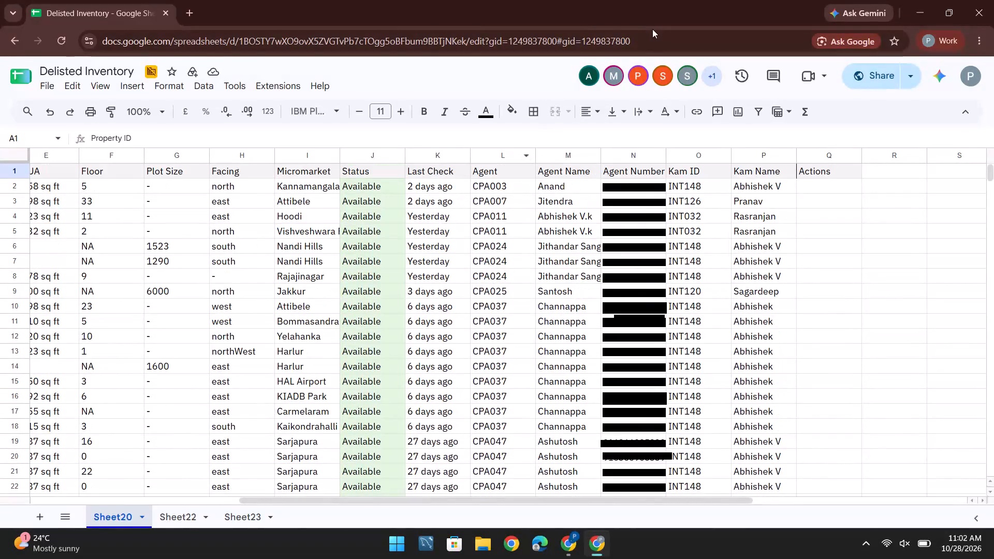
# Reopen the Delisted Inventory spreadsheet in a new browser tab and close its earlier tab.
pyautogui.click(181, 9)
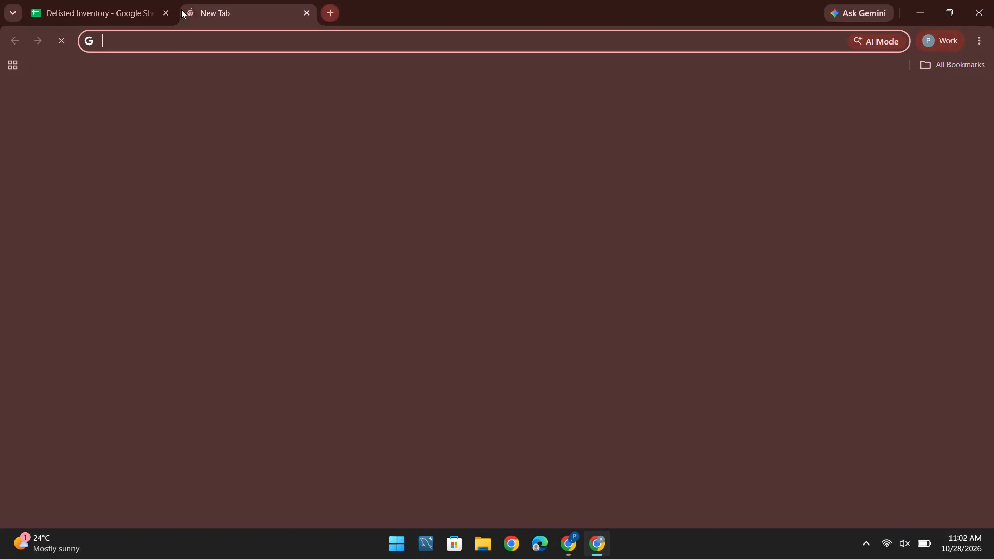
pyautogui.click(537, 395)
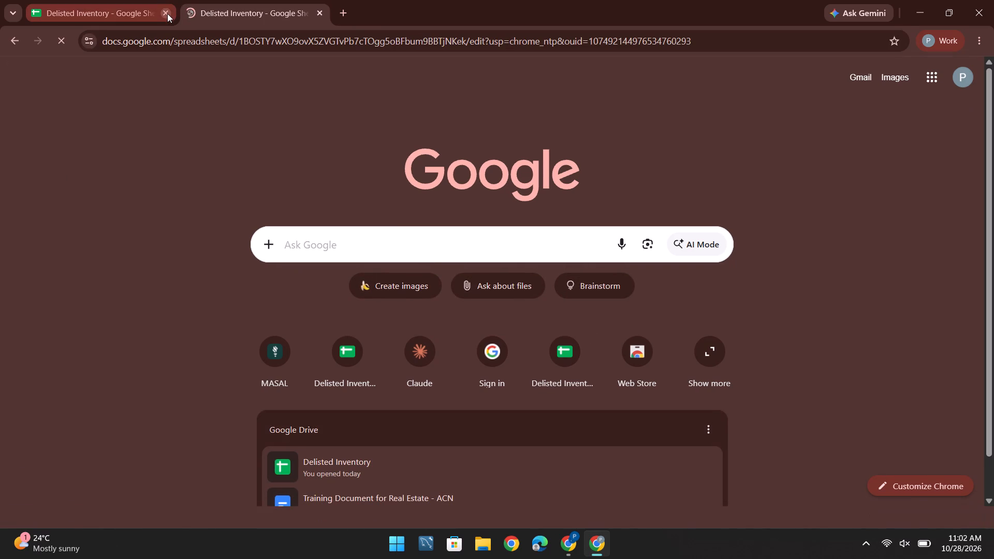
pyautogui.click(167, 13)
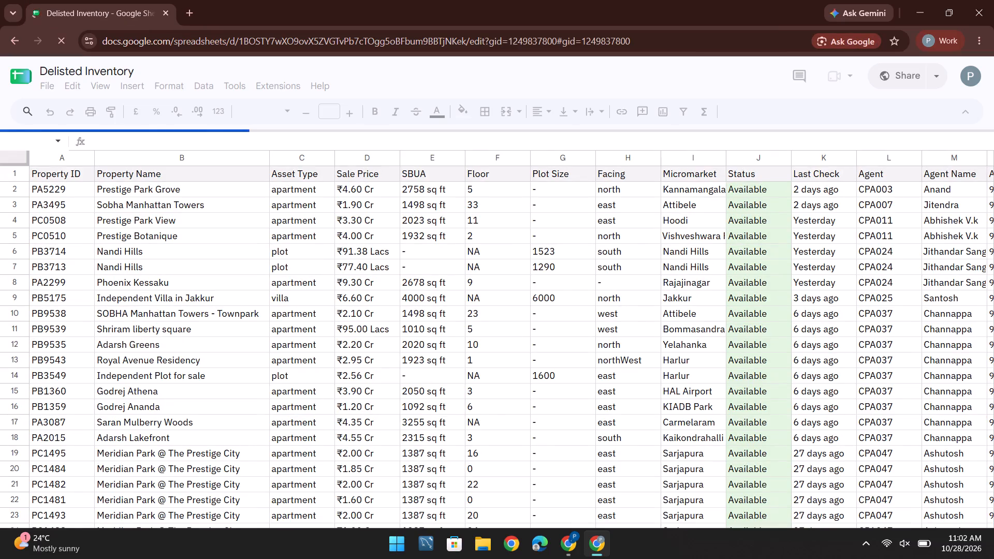
# Examine the availability, last check, agent and KAM details of the Sheet20 listings down to the final rows.
pyautogui.hscroll(-4, 520, 249)
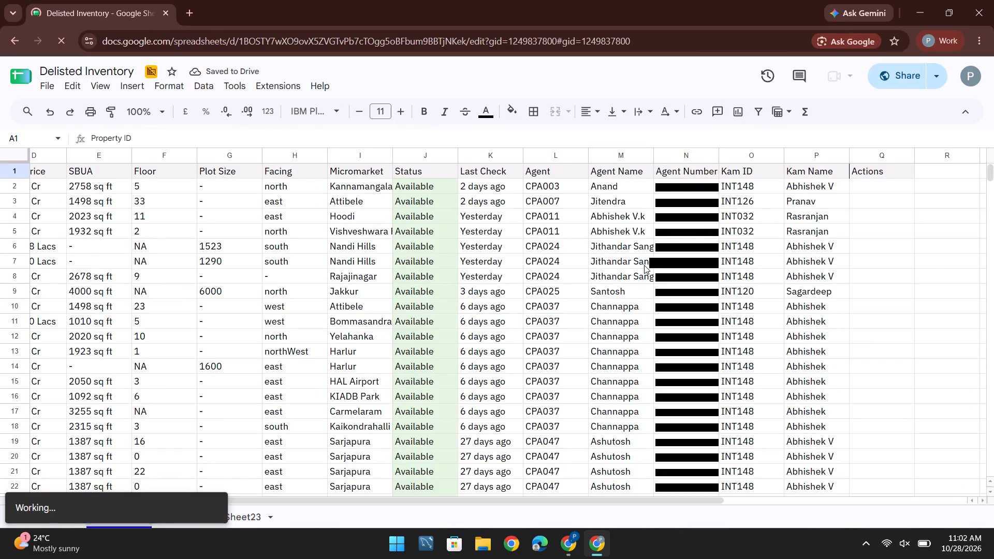
pyautogui.scroll(-8, 644, 265)
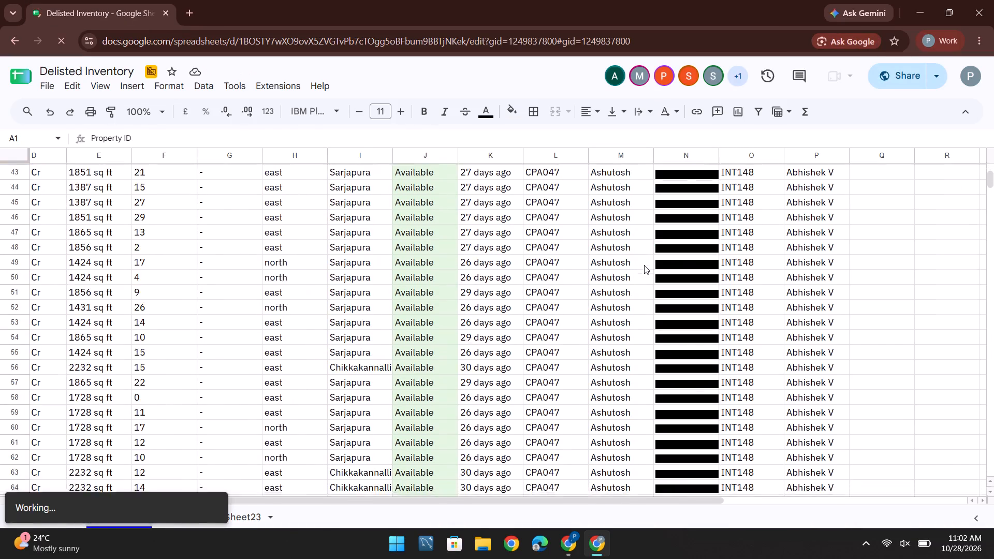
pyautogui.scroll(-16, 644, 265)
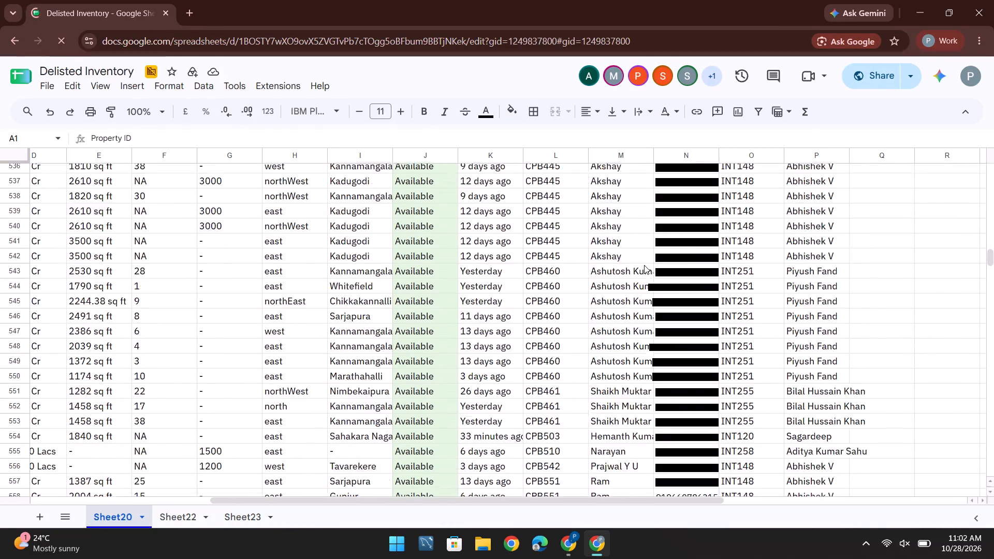
pyautogui.scroll(-15, 644, 265)
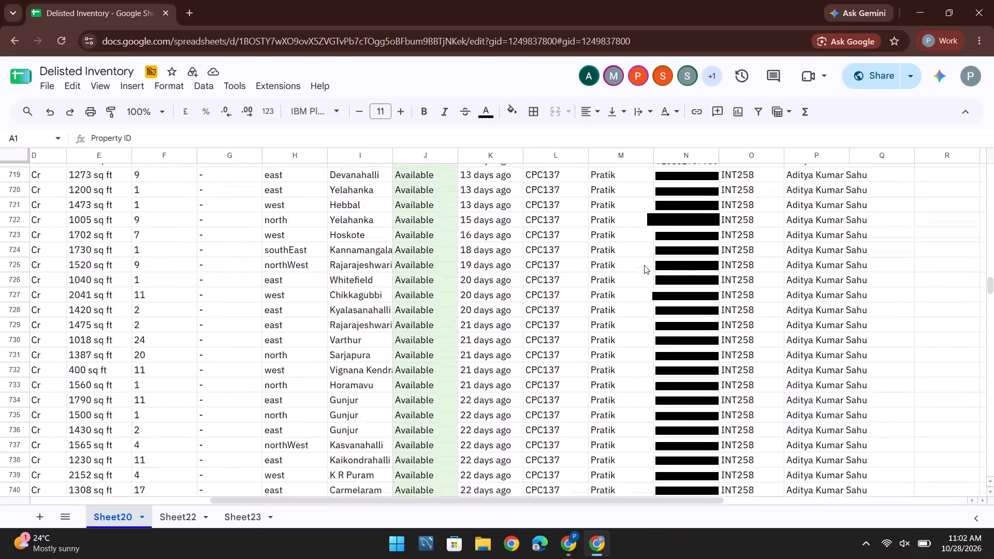
pyautogui.scroll(-13, 644, 265)
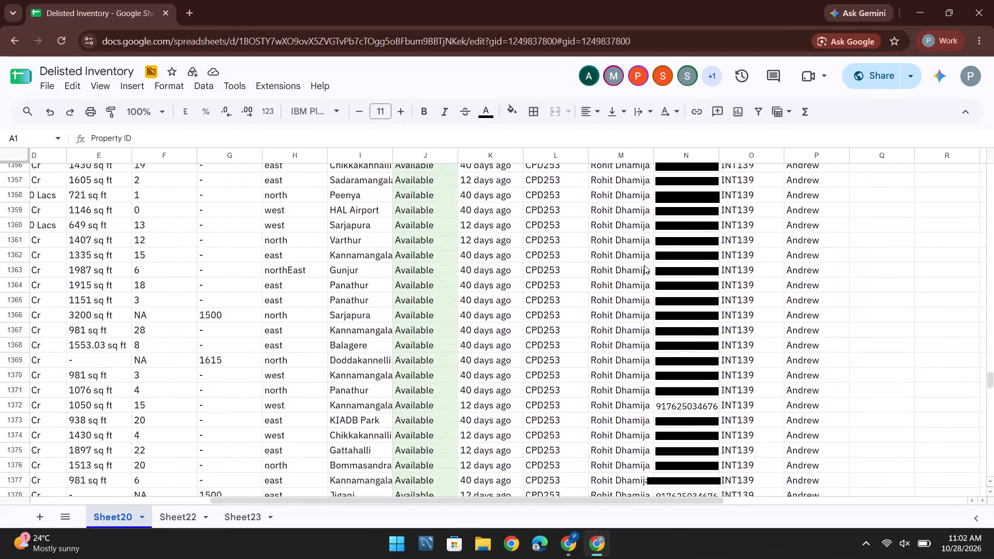
pyautogui.scroll(-3, 644, 265)
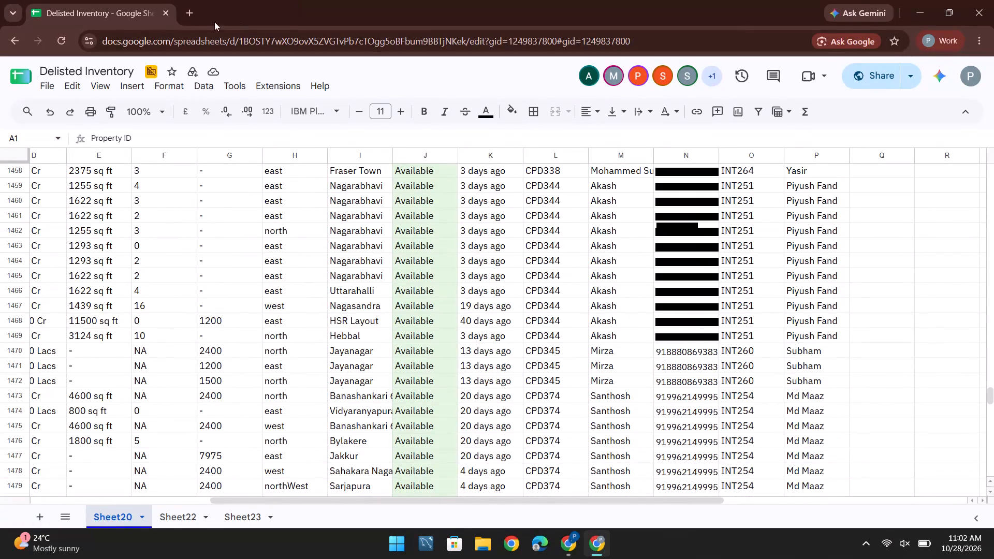
# Close the current spreadsheet tab and reopen Delisted Inventory from a new tab page.
pyautogui.click(186, 15)
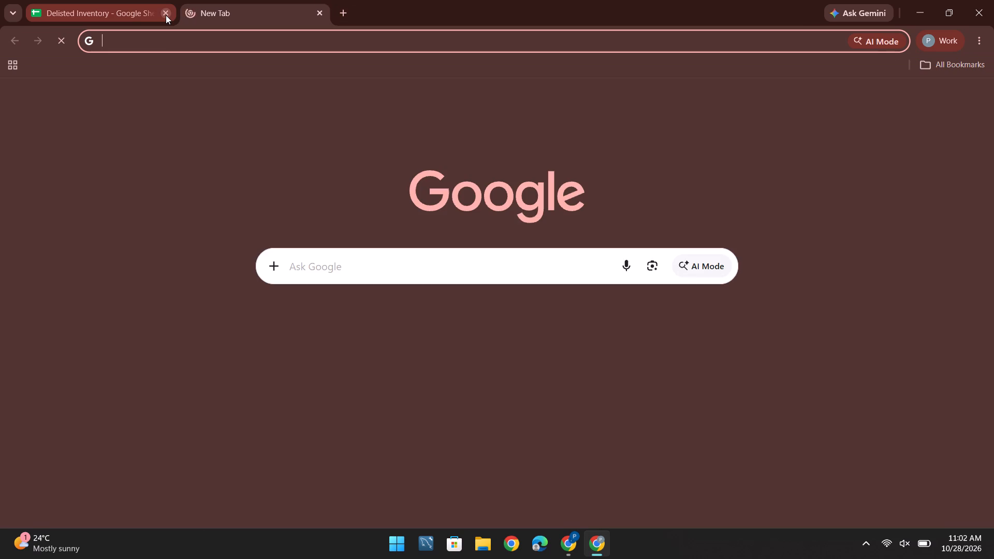
pyautogui.click(166, 15)
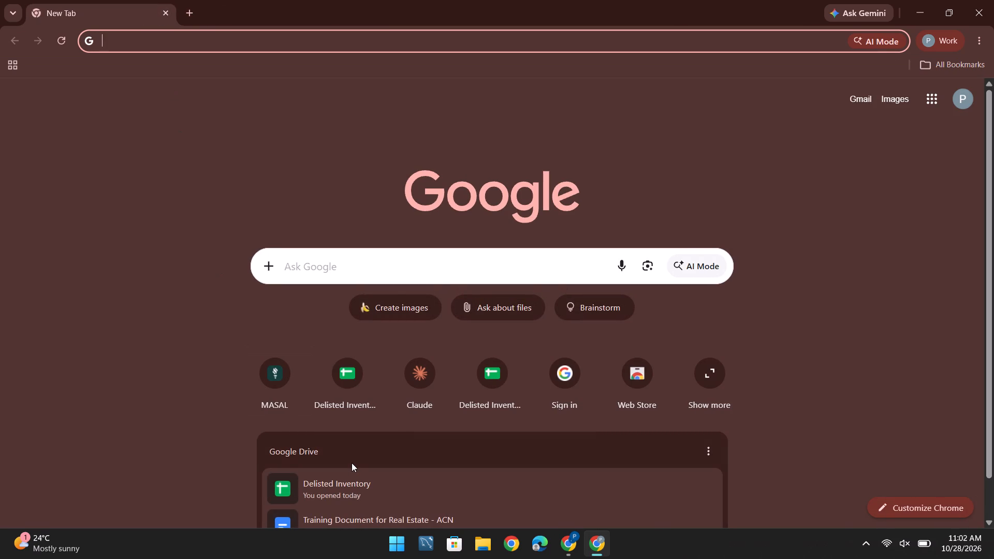
pyautogui.scroll(-2, 868, 323)
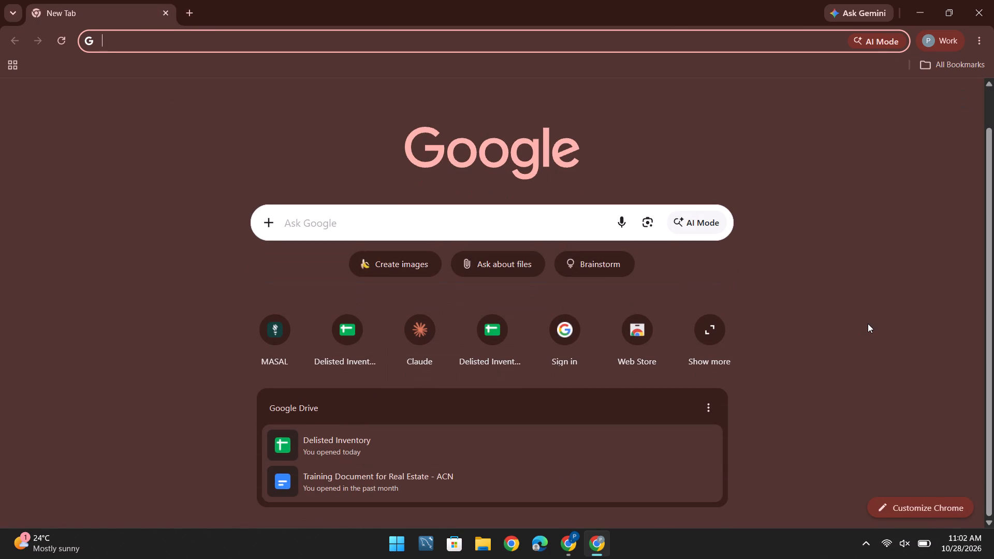
pyautogui.click(350, 333)
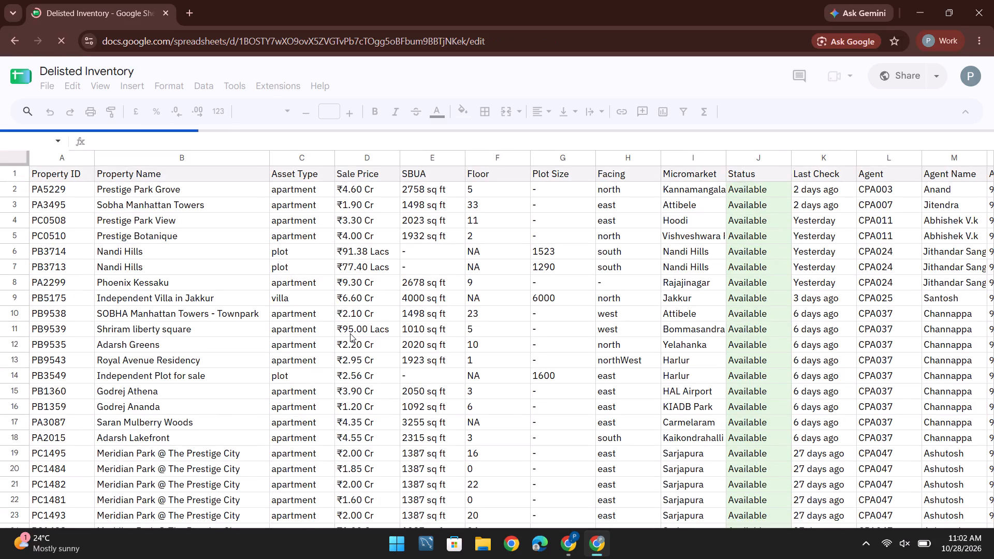
# Examine the status, last check, agent and KAM columns of the Sheet20 listings from the first rows down past row 800.
pyautogui.hscroll(-1, 469, 419)
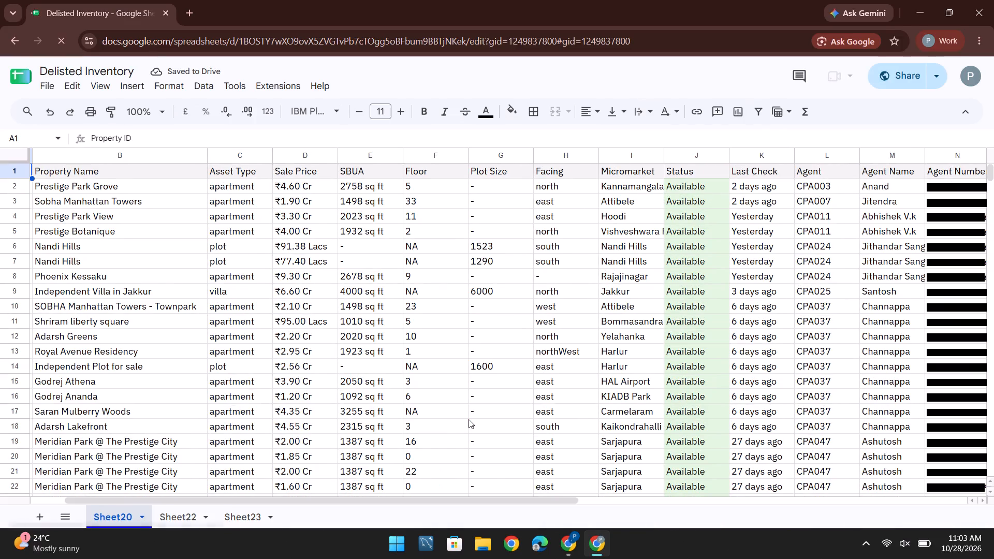
pyautogui.hscroll(2, 469, 419)
pyautogui.scroll(-3, 469, 419)
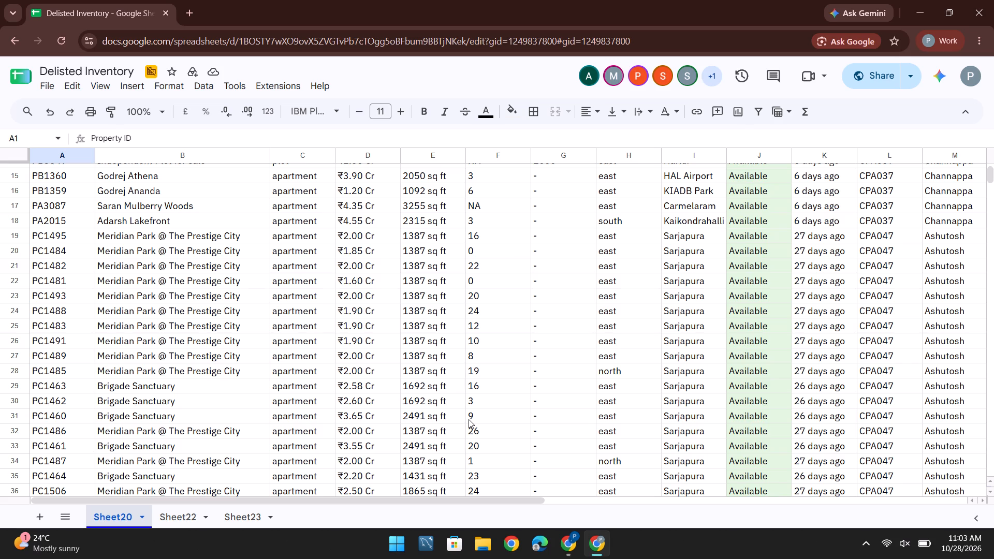
pyautogui.hscroll(-1, 566, 393)
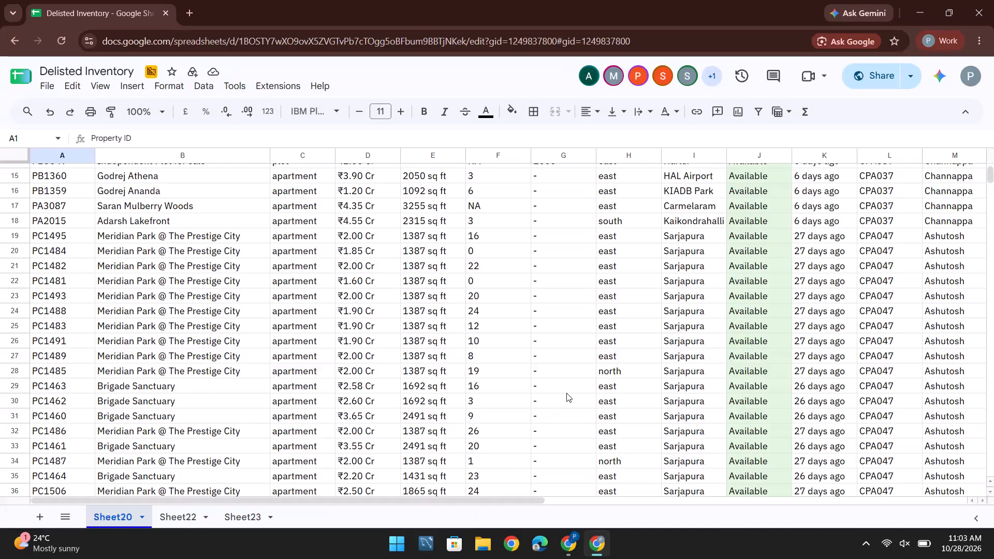
pyautogui.hscroll(-5, 566, 393)
pyautogui.scroll(-4, 566, 393)
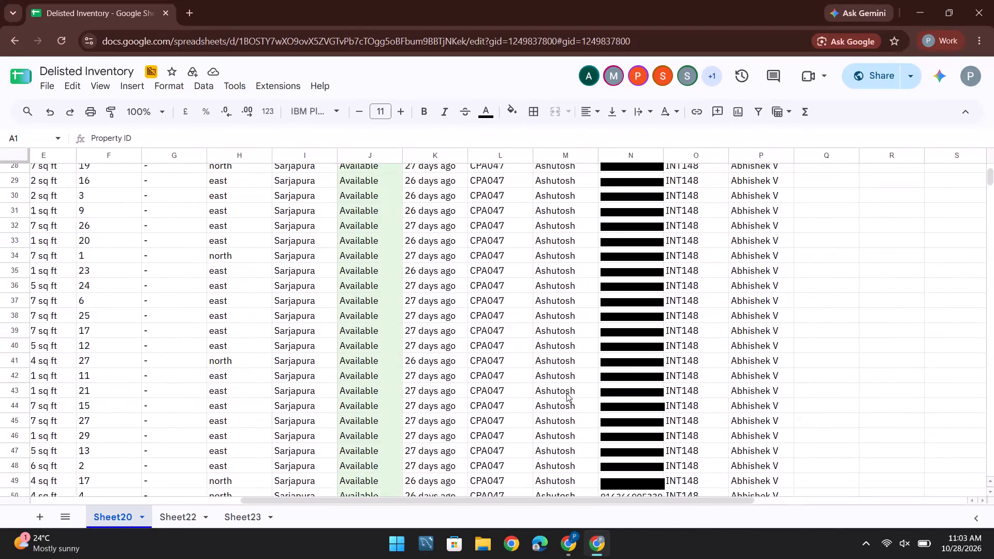
pyautogui.scroll(-6, 566, 393)
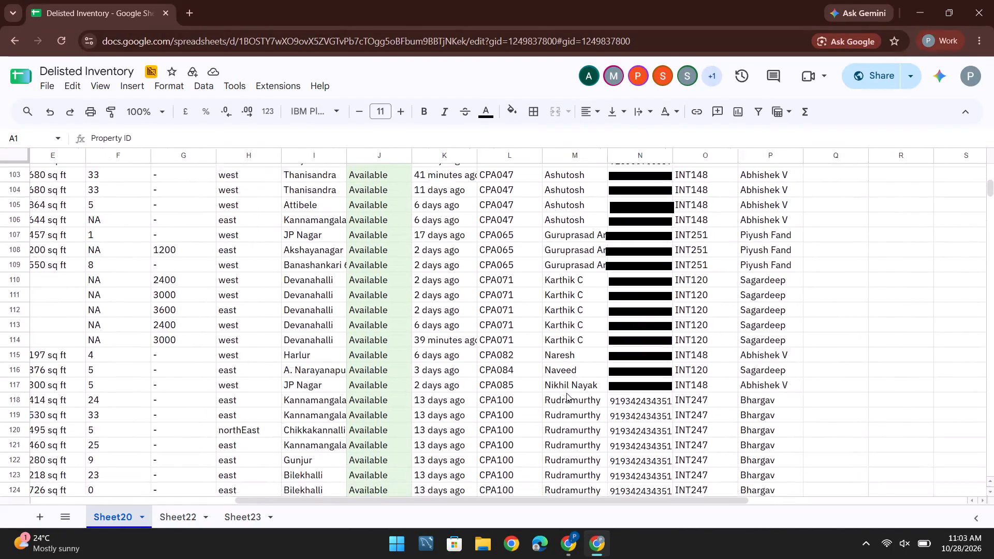
pyautogui.scroll(-9, 566, 393)
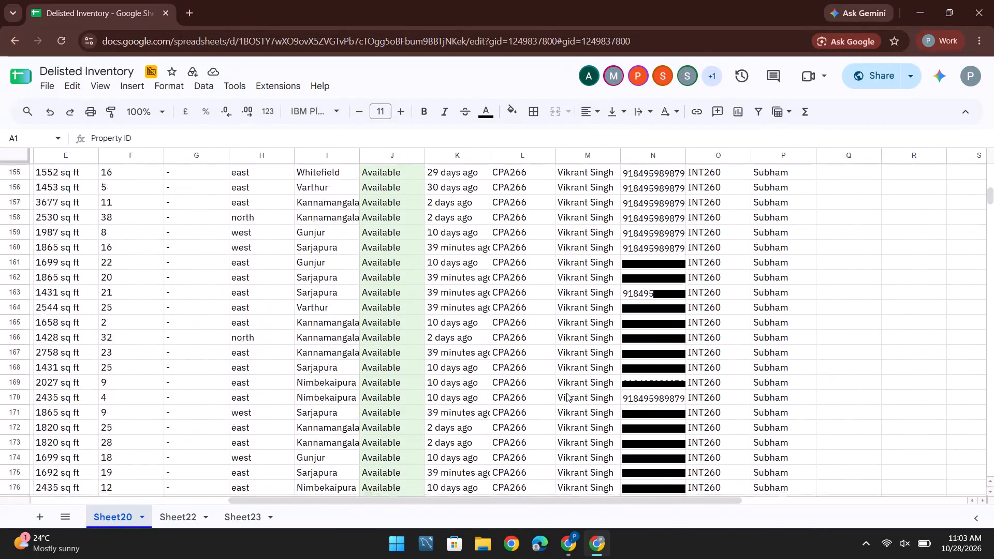
pyautogui.scroll(-4, 566, 393)
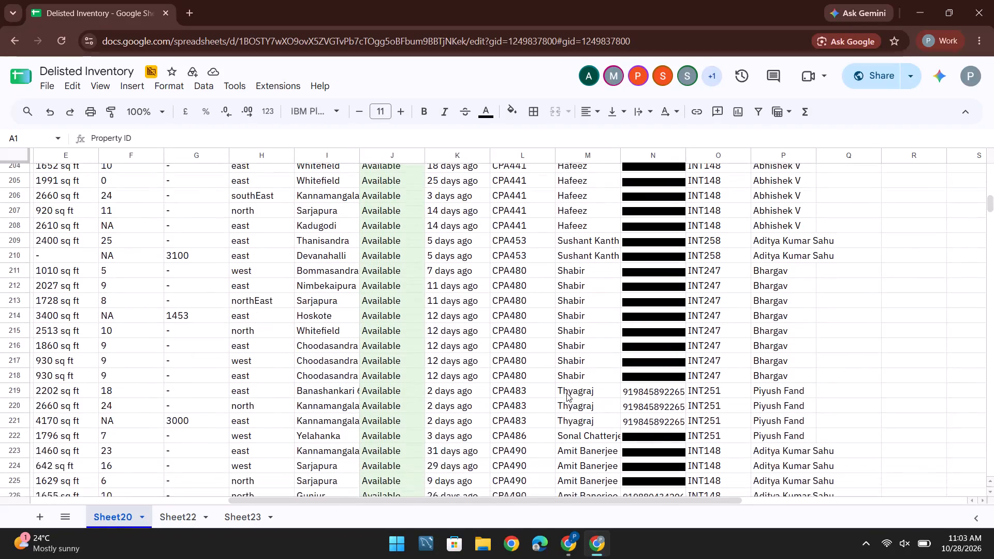
pyautogui.scroll(-7, 566, 393)
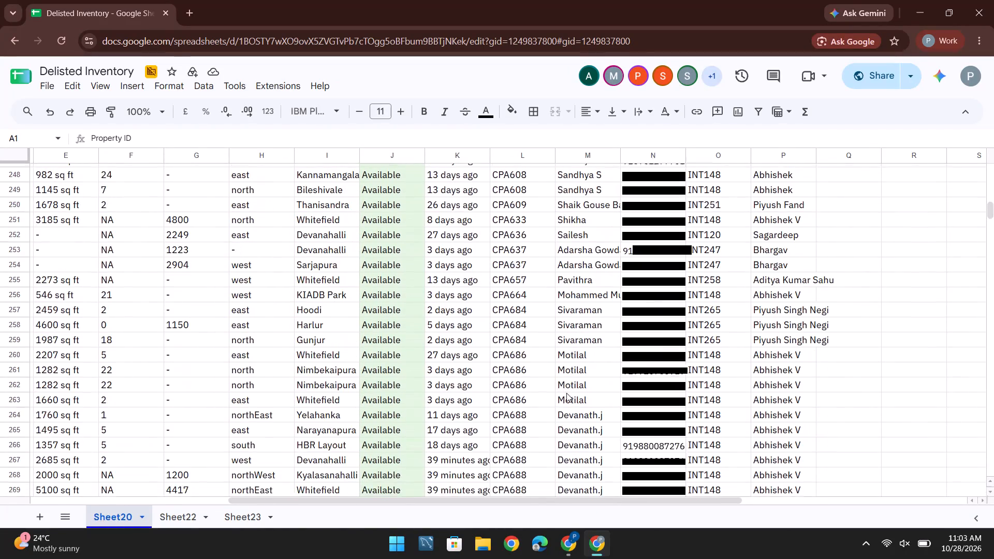
pyautogui.scroll(-8, 566, 393)
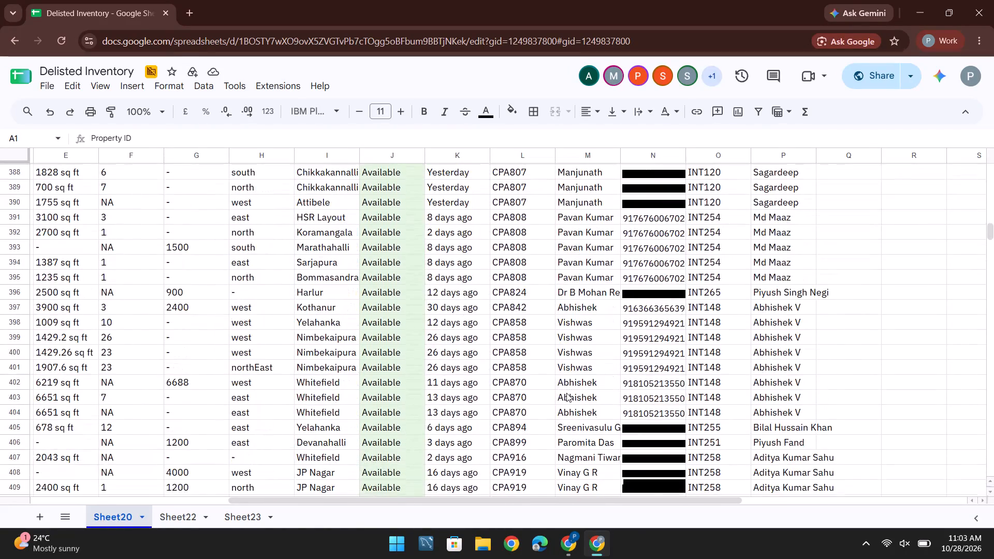
pyautogui.scroll(-13, 566, 393)
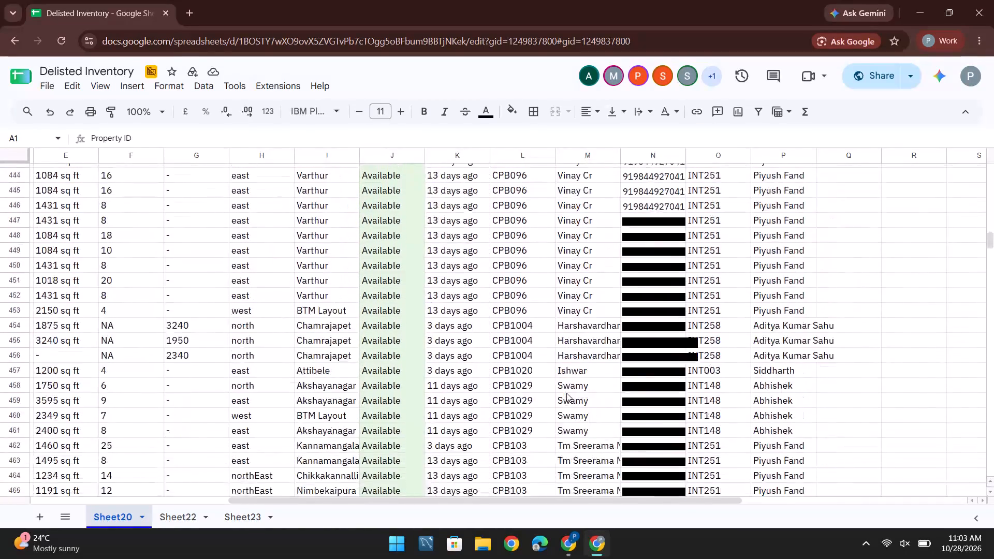
pyautogui.scroll(-12, 566, 393)
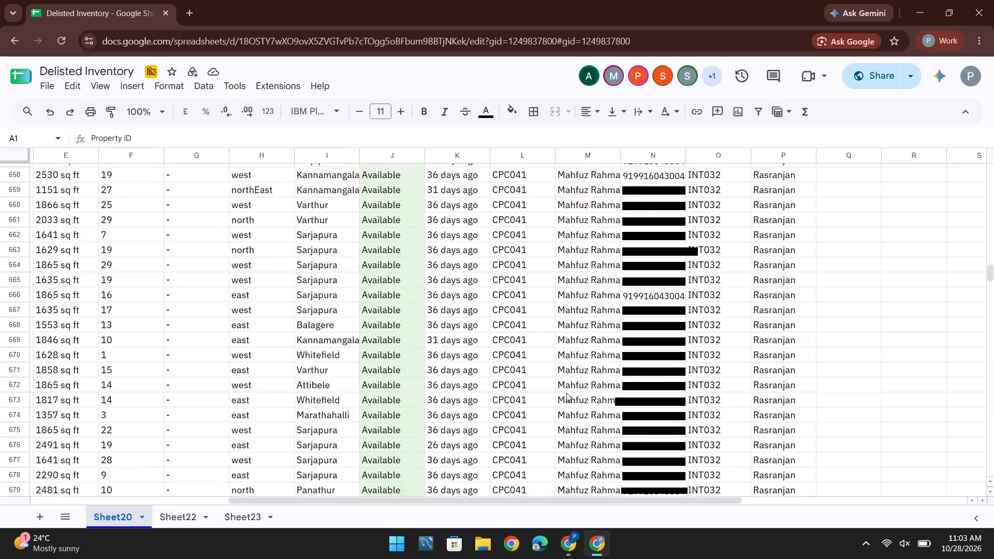
pyautogui.scroll(-15, 566, 393)
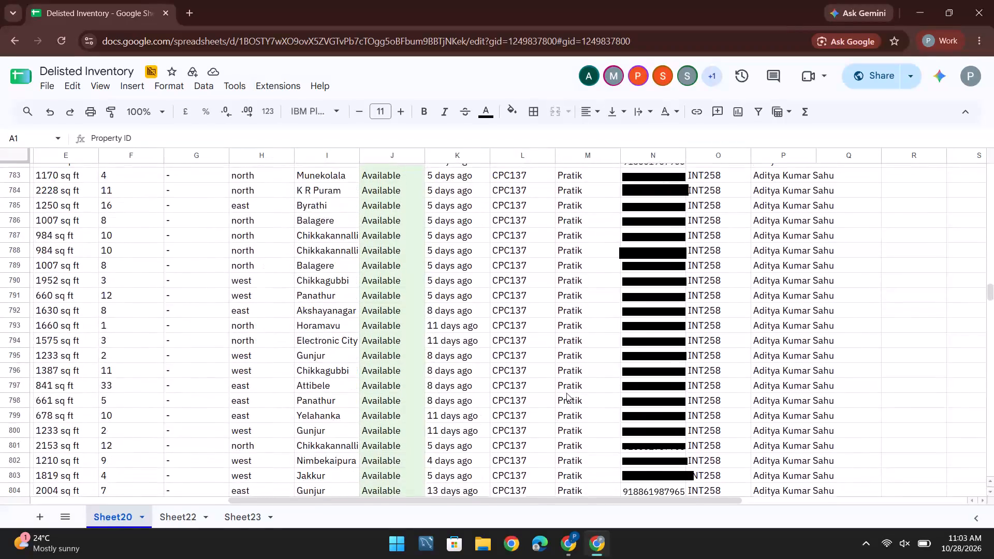
# Examine the availability, last check, agent and KAM columns of the Sheet20 listings from about row 783 down past row 1050.
pyautogui.scroll(-14, 566, 393)
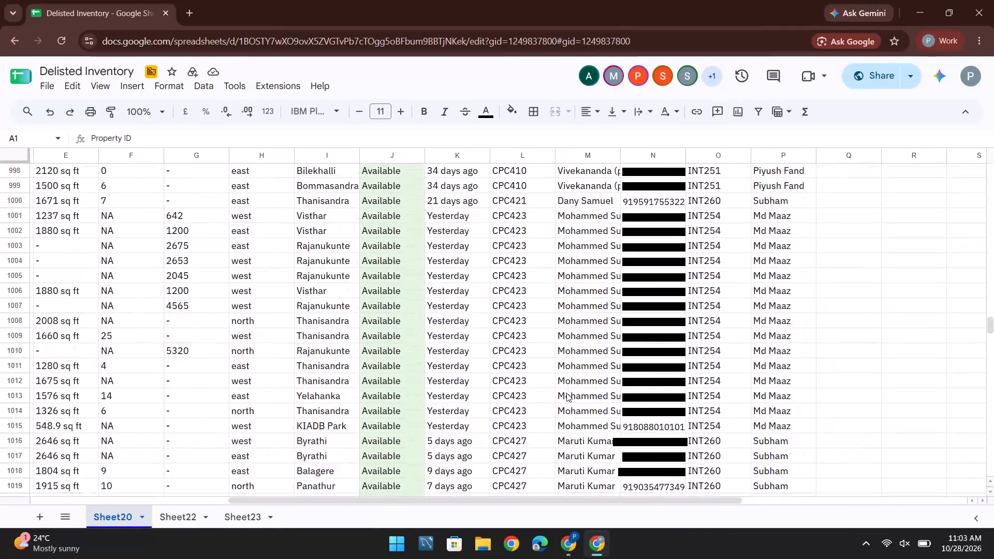
pyautogui.scroll(-4, 566, 393)
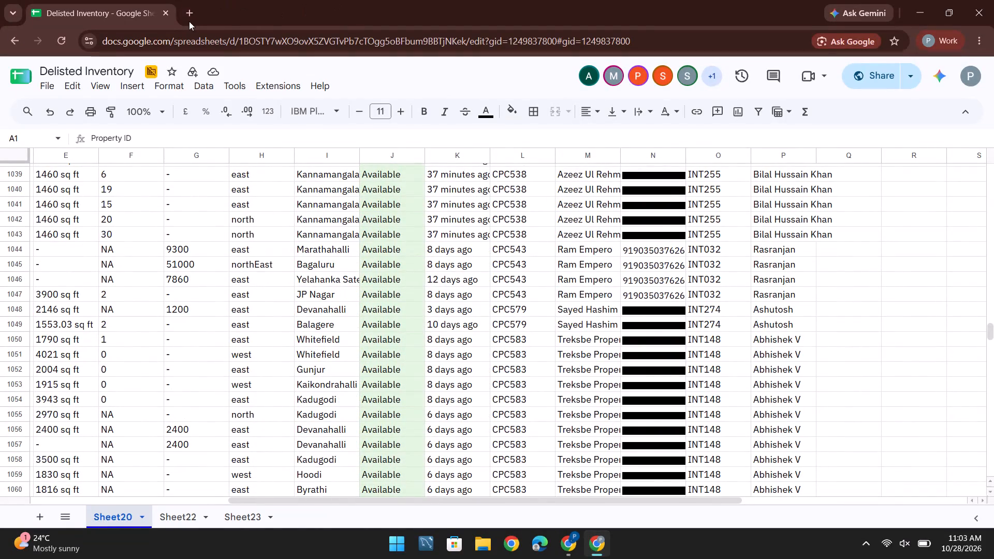
# Open a new browser tab and close the Delisted Inventory spreadsheet tab.
pyautogui.click(189, 21)
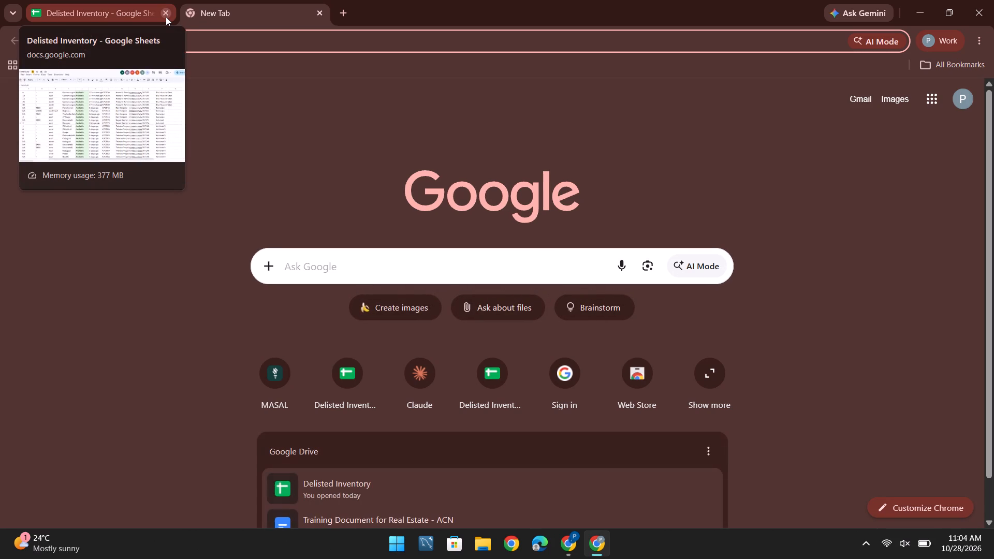
pyautogui.click(166, 17)
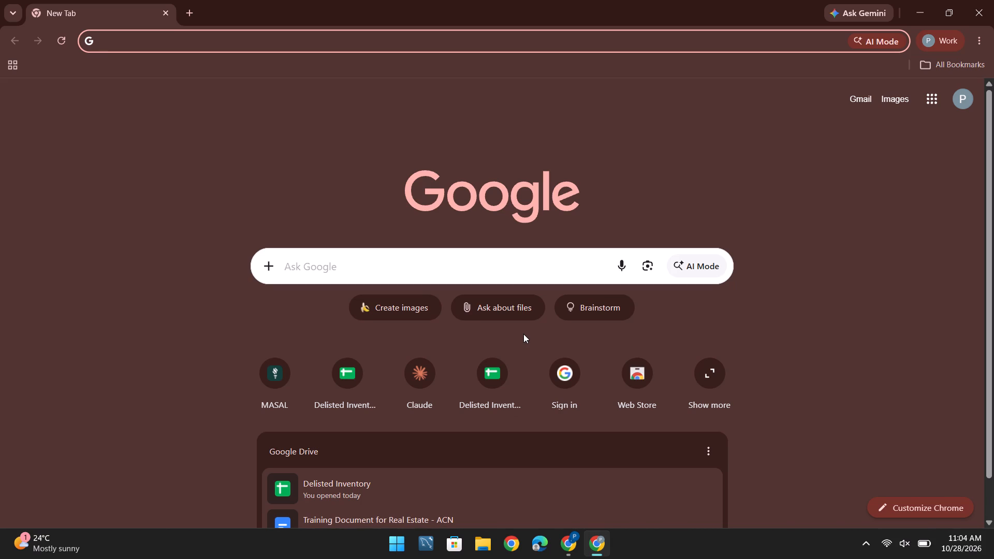
# Start a Google search from the new tab page.
pyautogui.click(379, 272)
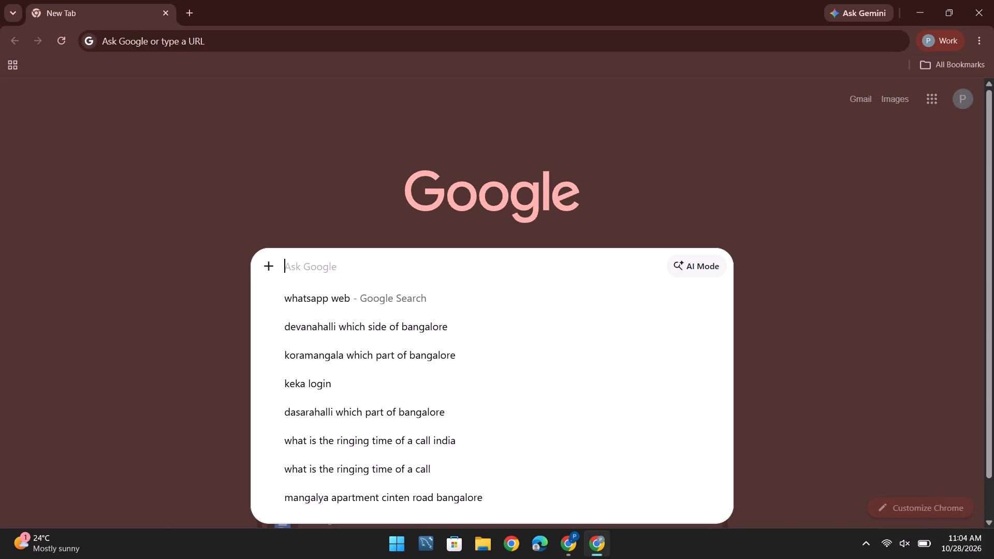
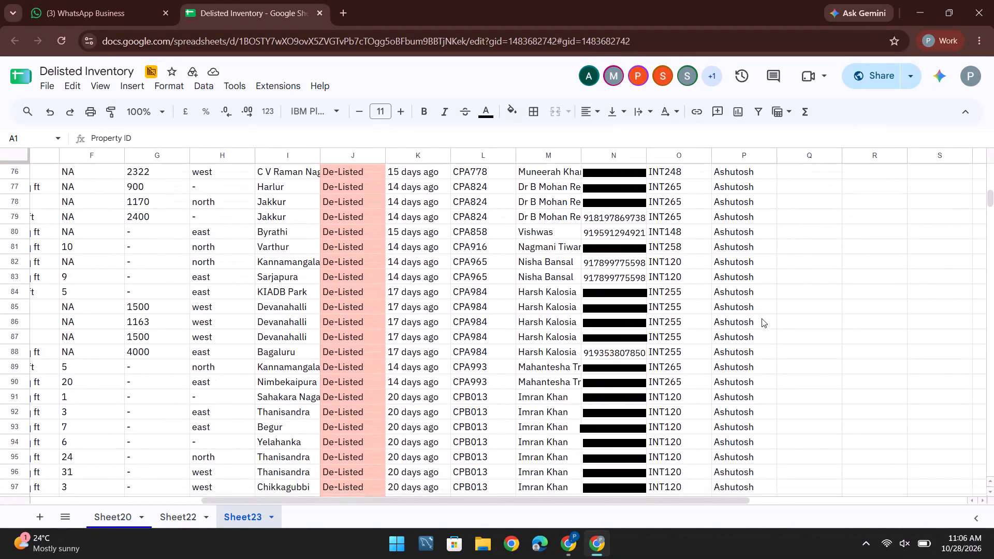
# Examine the status, last check, agent and KAM columns of the Sheet23 listings from about row 76 to row 215.
pyautogui.scroll(-12, 762, 318)
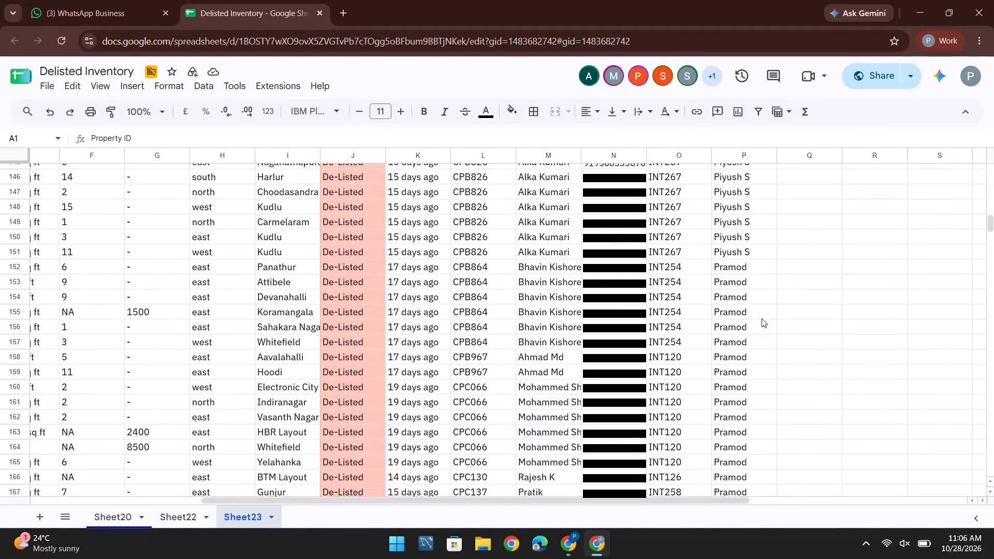
pyautogui.scroll(-6, 762, 318)
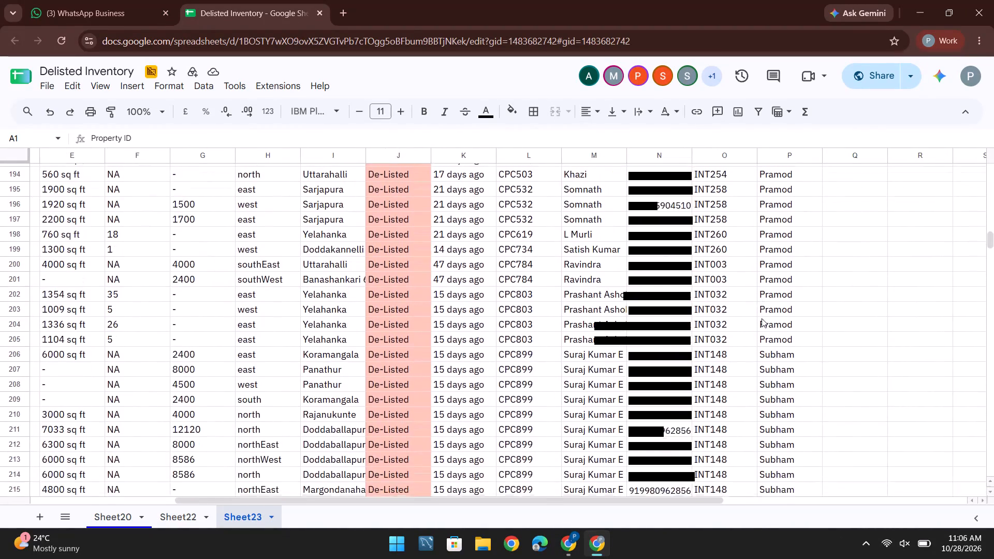
pyautogui.hscroll(-2, 762, 318)
pyautogui.scroll(1, 762, 318)
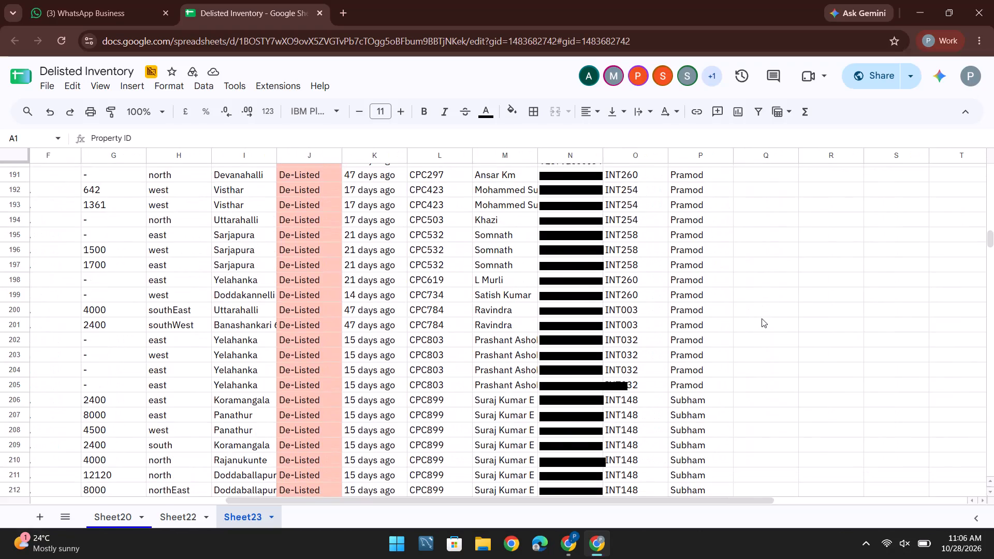
pyautogui.scroll(1, 780, 318)
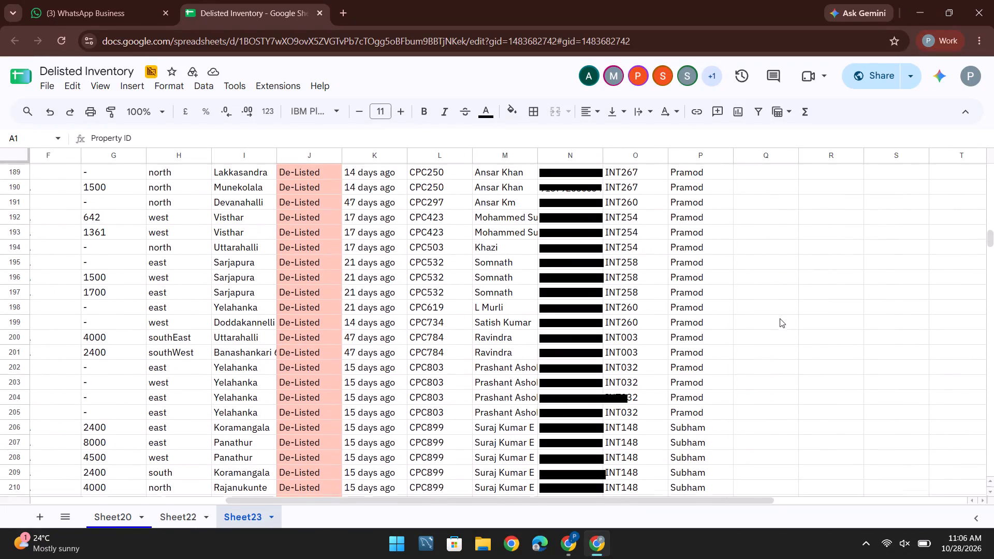
# Examine the status, last check, agent and KAM columns of the de-listed rows from about row 210 back up to row 120.
pyautogui.scroll(1, 780, 318)
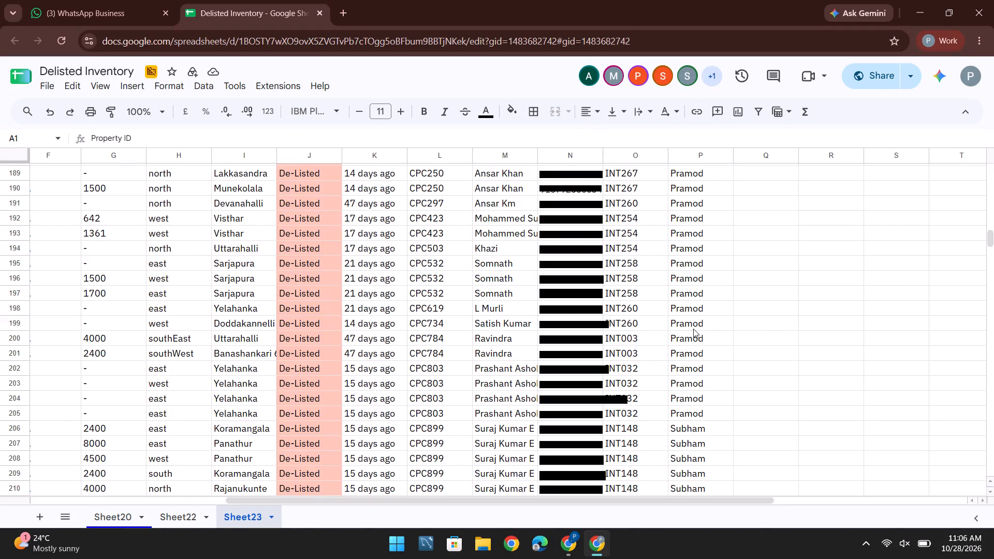
pyautogui.scroll(2, 764, 322)
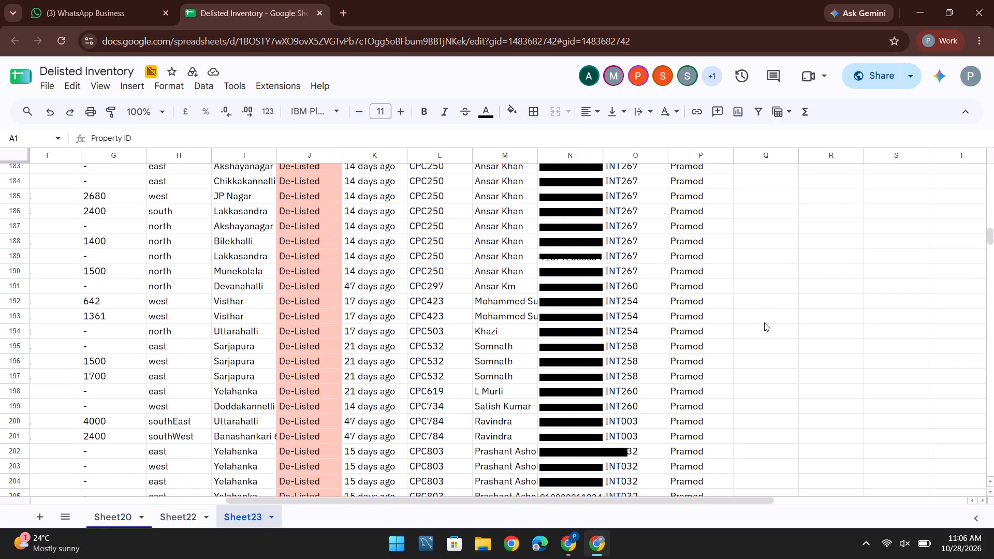
pyautogui.scroll(5, 764, 322)
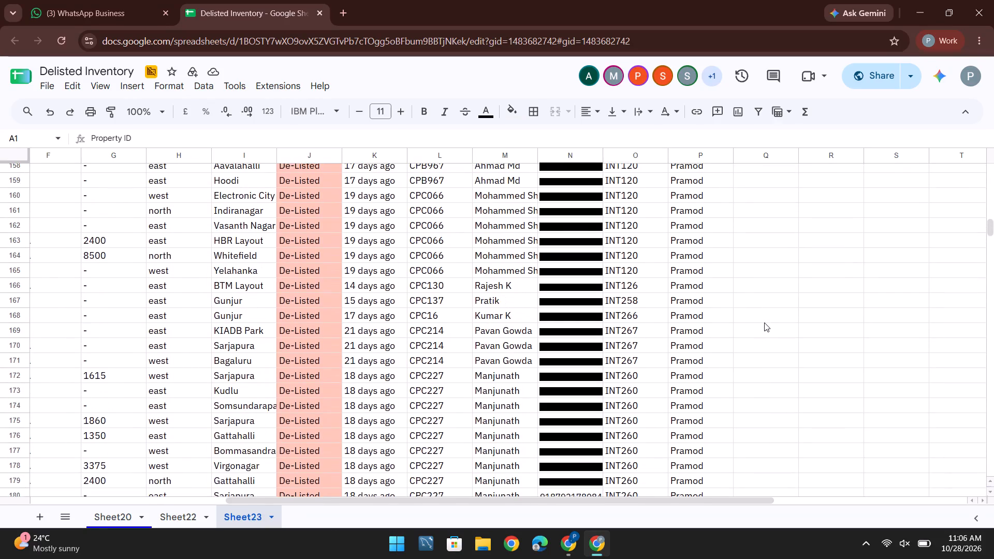
pyautogui.scroll(5, 764, 322)
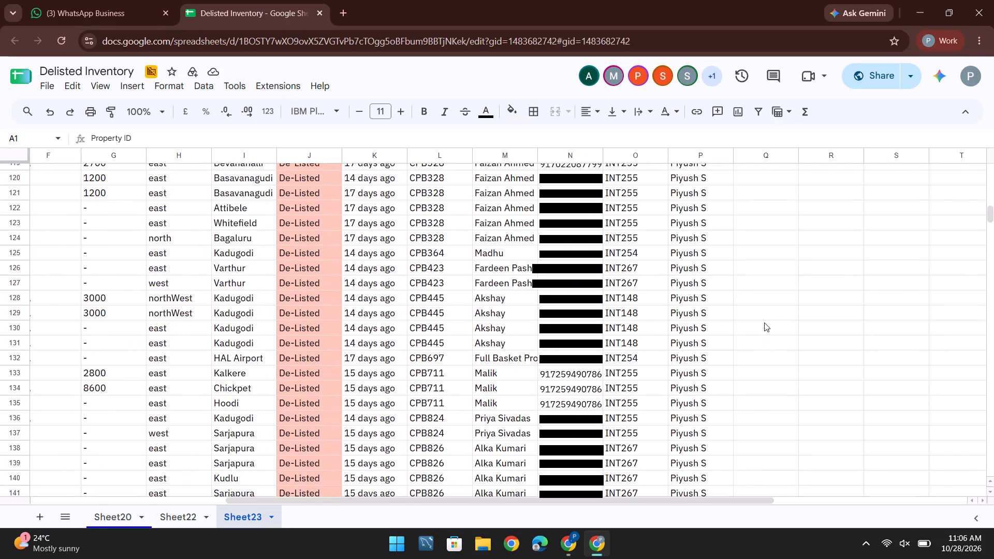
pyautogui.scroll(-4, 764, 322)
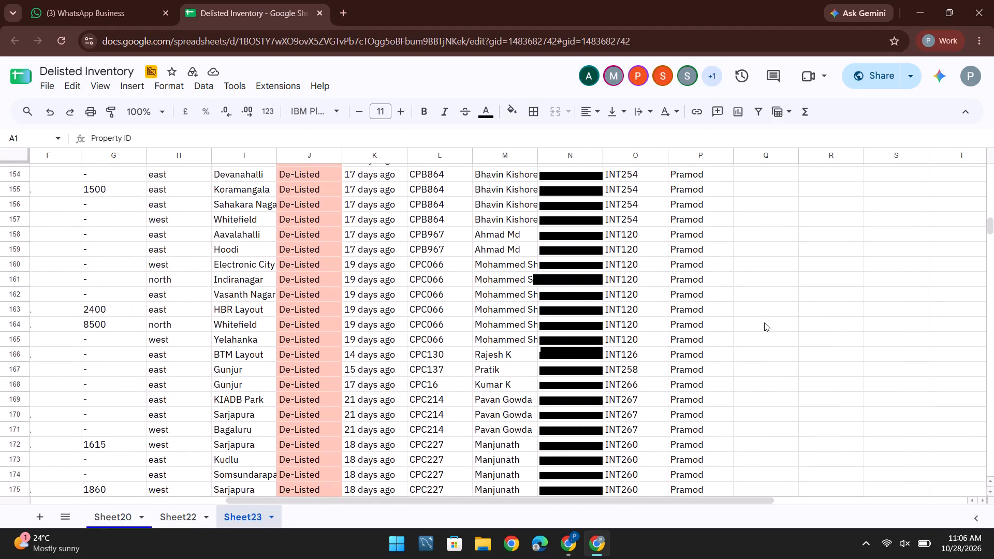
pyautogui.scroll(2, 764, 322)
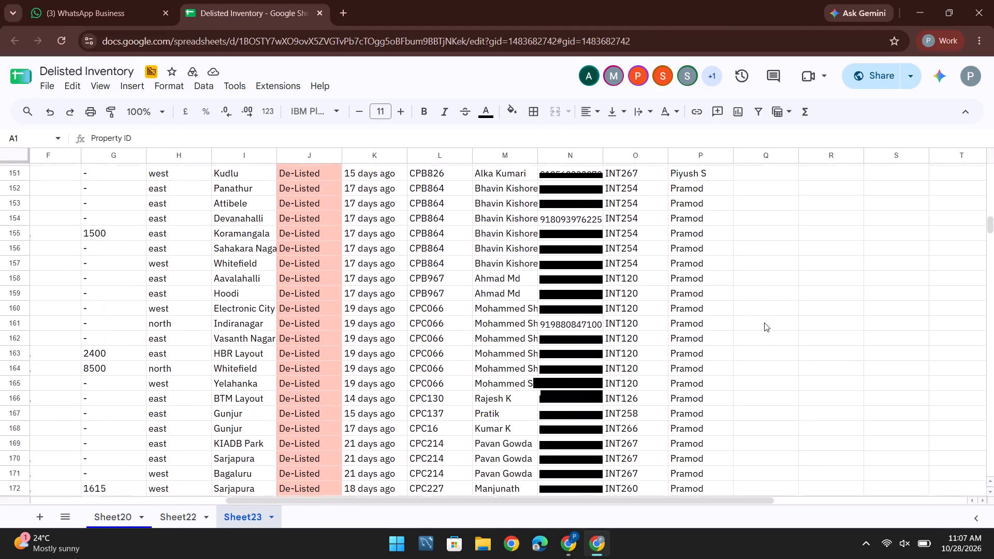
pyautogui.scroll(1, 764, 322)
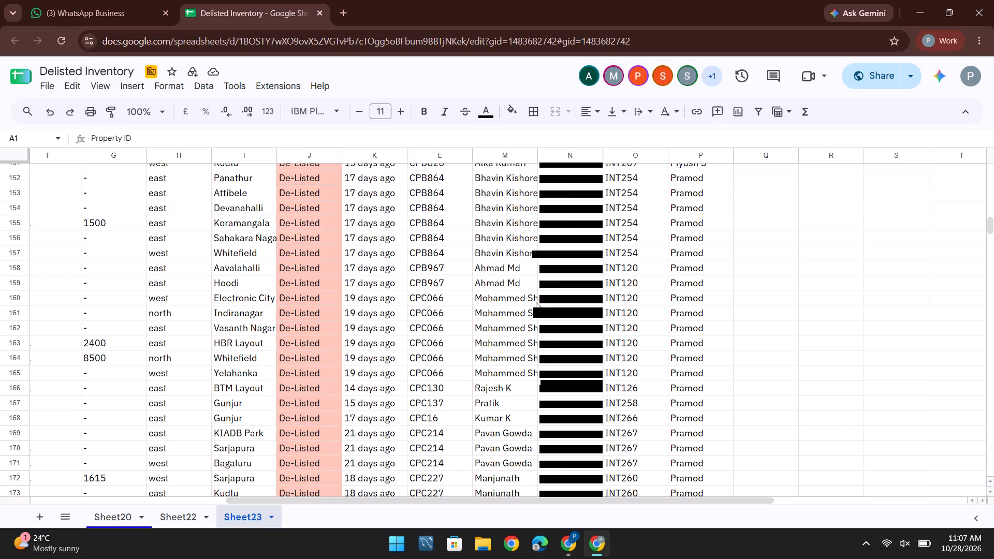
pyautogui.click(499, 301)
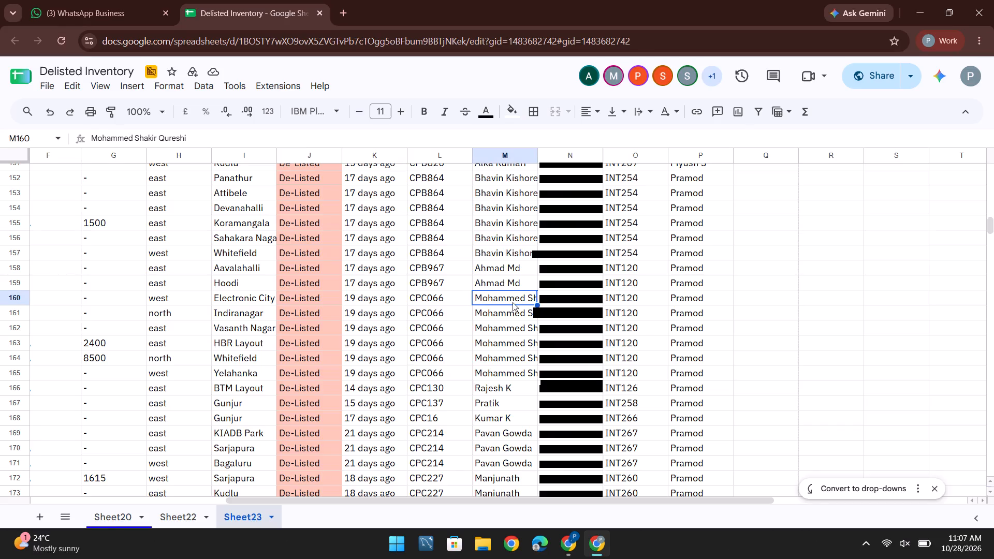
pyautogui.click(430, 300)
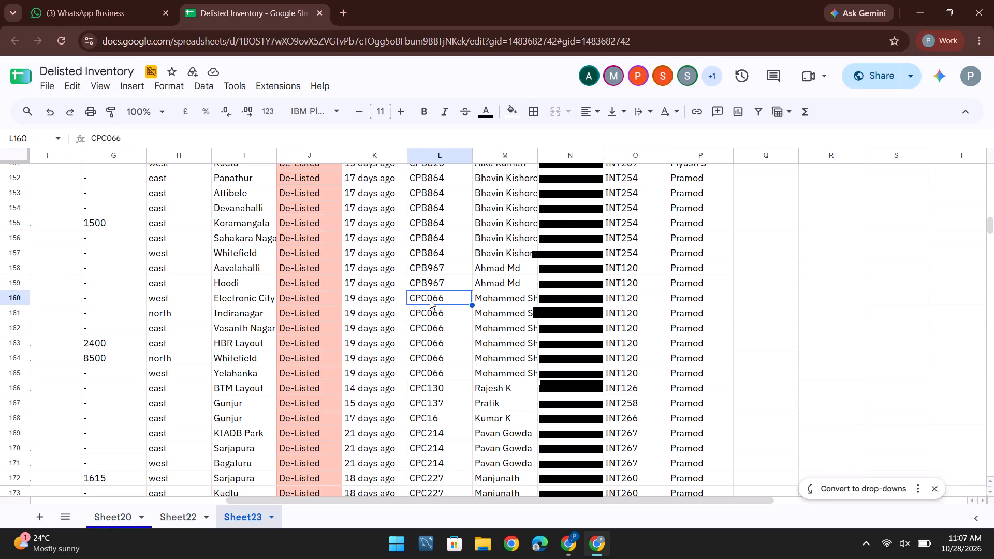
pyautogui.doubleClick(431, 298)
pyautogui.doubleClick(431, 298)
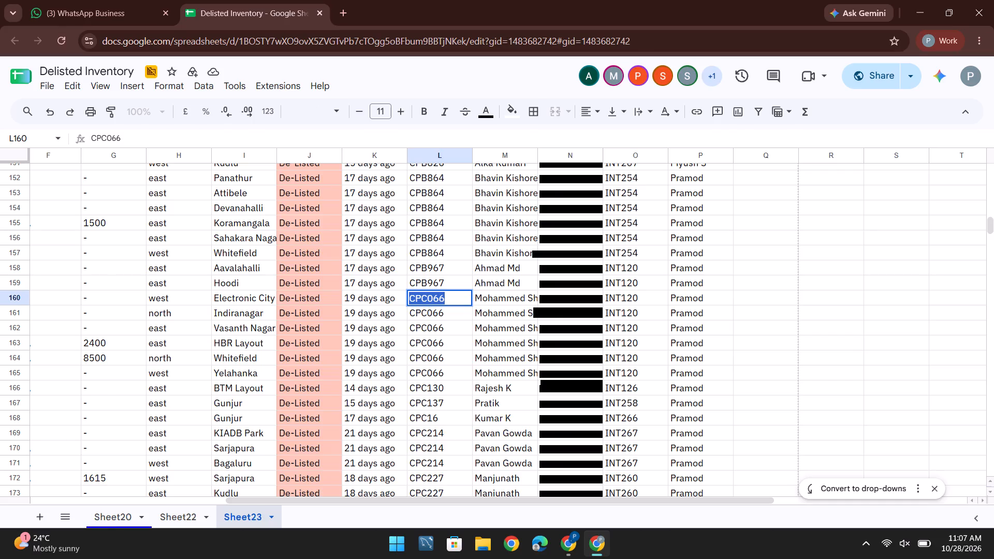
pyautogui.hotkey('ctrl', 'c')
# Open MASAL in a new browser tab and show the ACN Properties list.
pyautogui.click(341, 10)
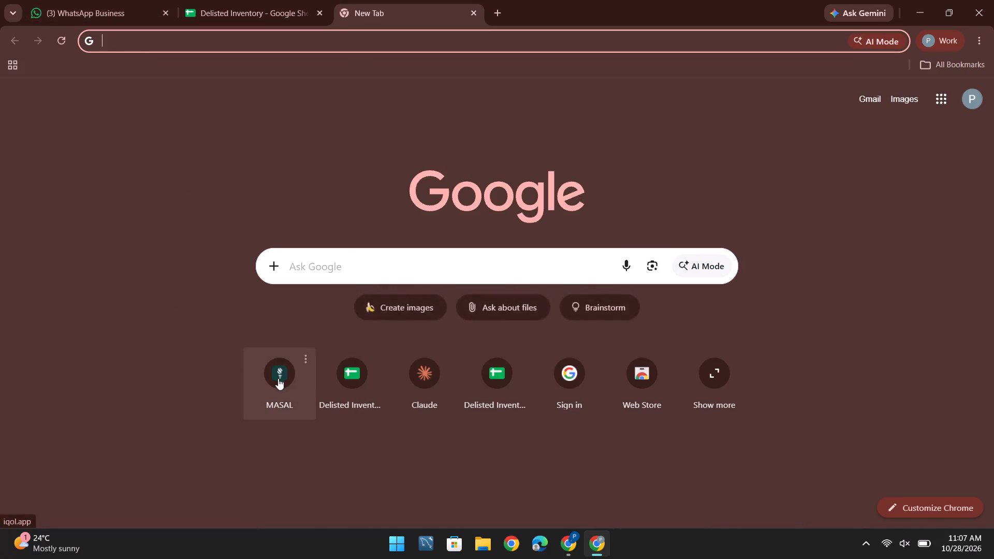
pyautogui.click(278, 378)
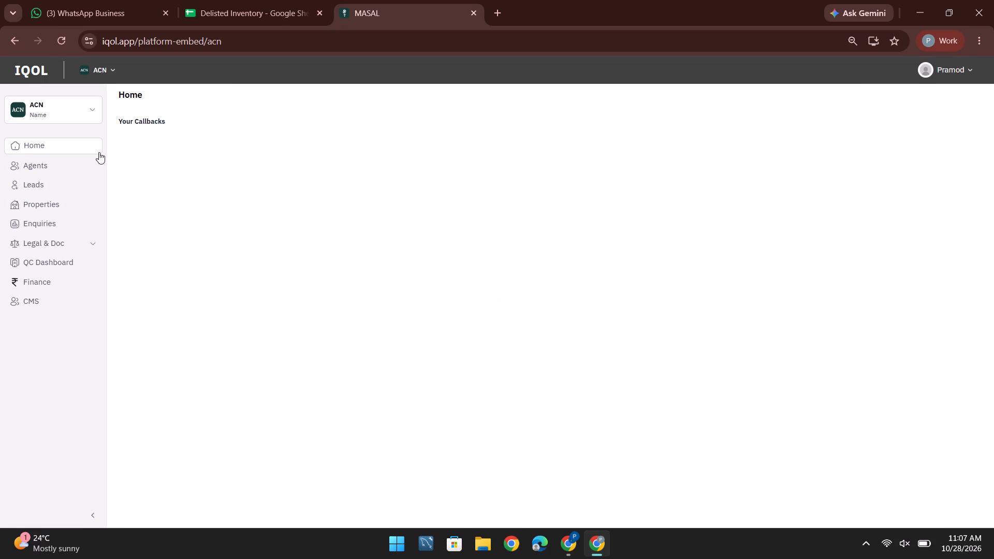
pyautogui.click(34, 203)
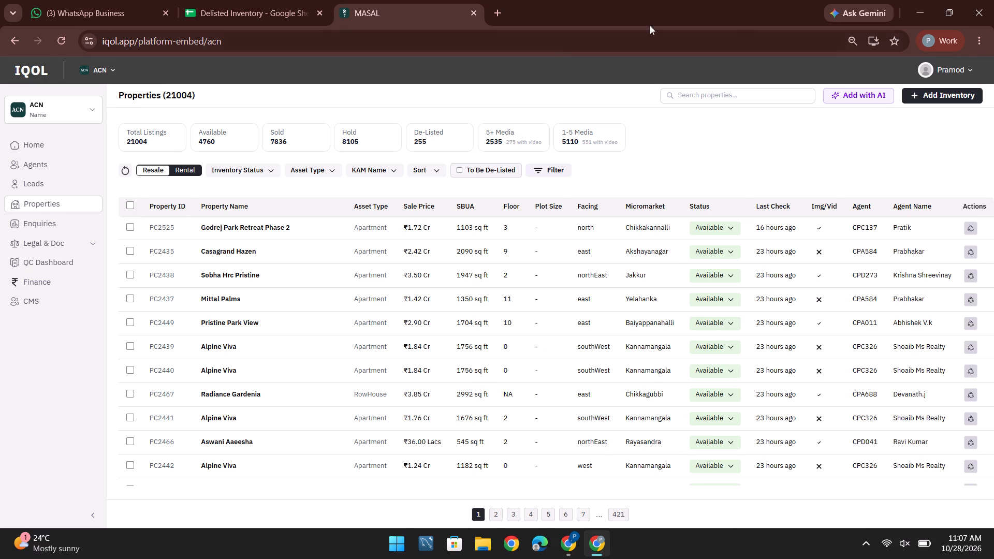
pyautogui.click(709, 90)
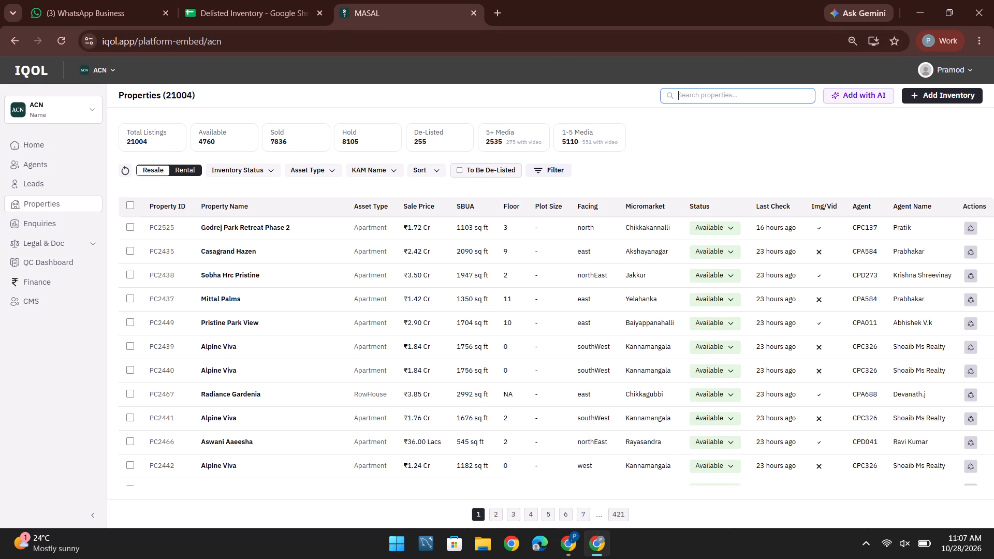
pyautogui.hotkey('ctrl', 'v')
pyautogui.press('Return')
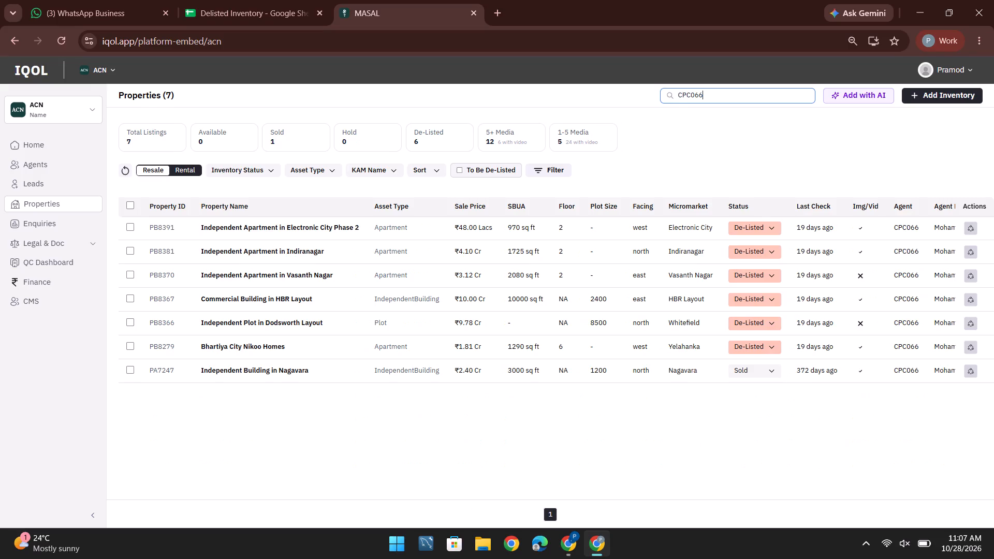
pyautogui.press('Return')
pyautogui.hscroll(-1, 616, 259)
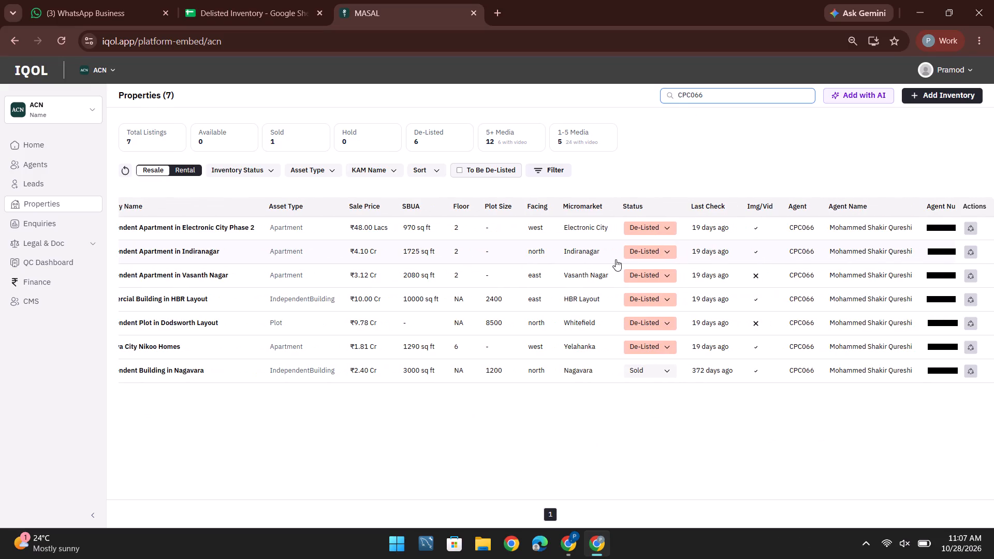
pyautogui.hscroll(-1, 616, 259)
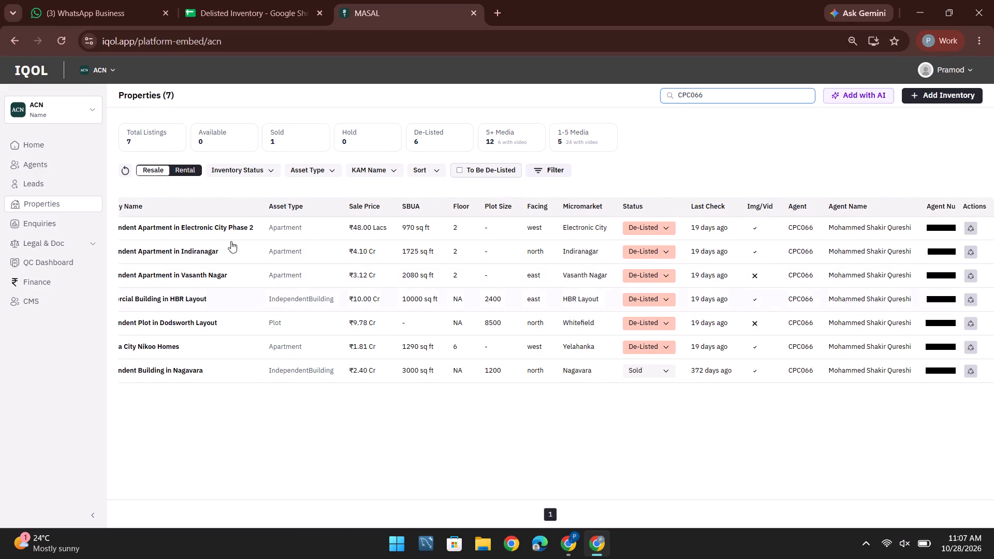
# Check the CPC066 search results by inventory status, one status at a time: available, sold, and hold.
pyautogui.click(269, 172)
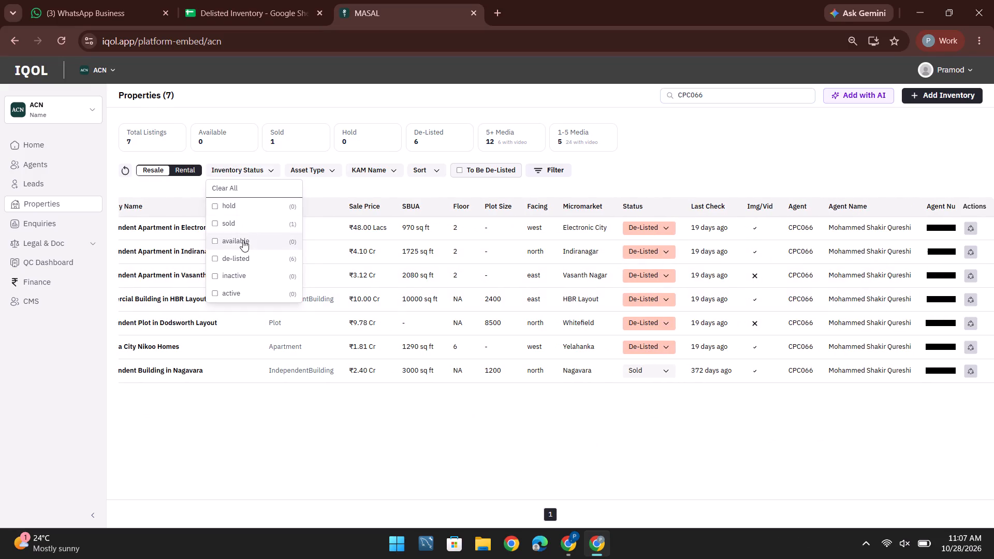
pyautogui.click(243, 240)
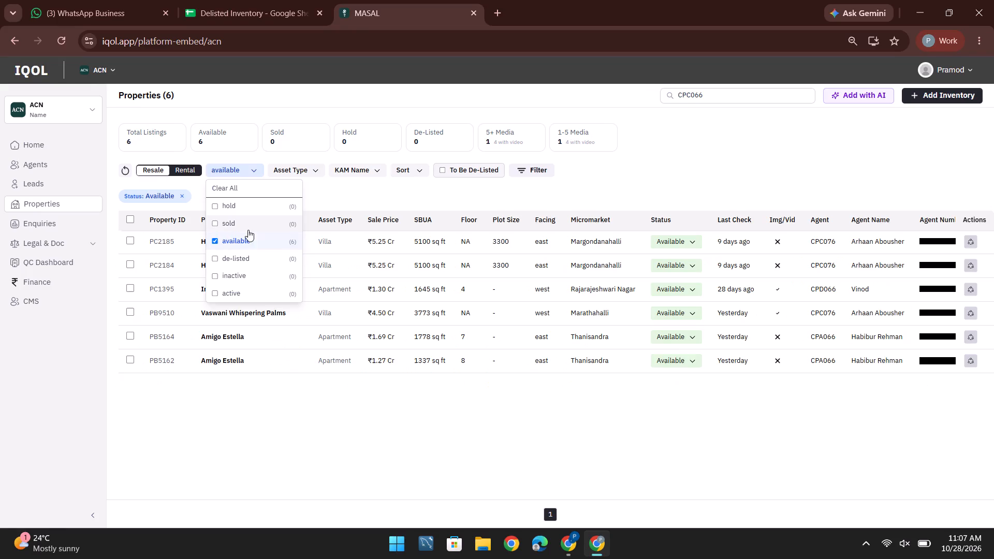
pyautogui.click(253, 220)
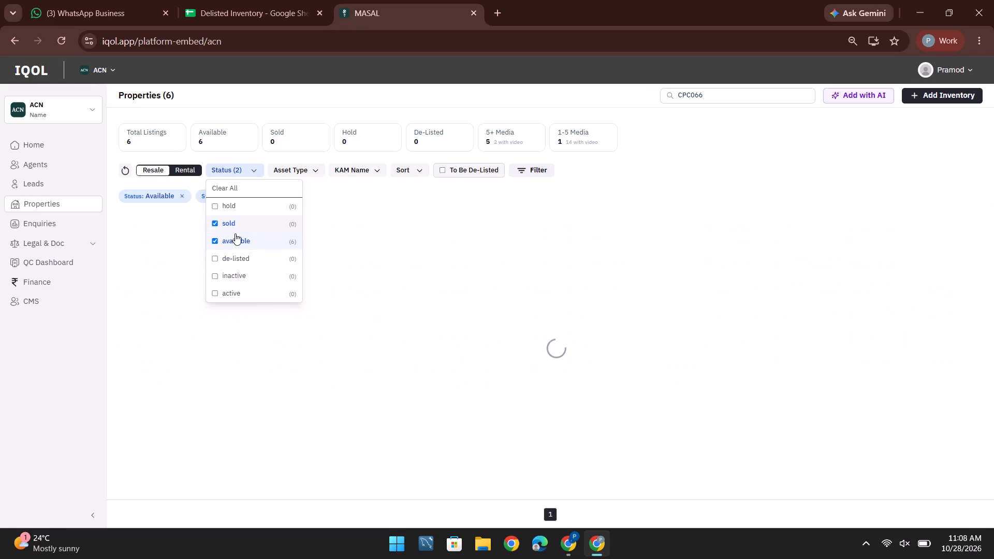
pyautogui.click(230, 240)
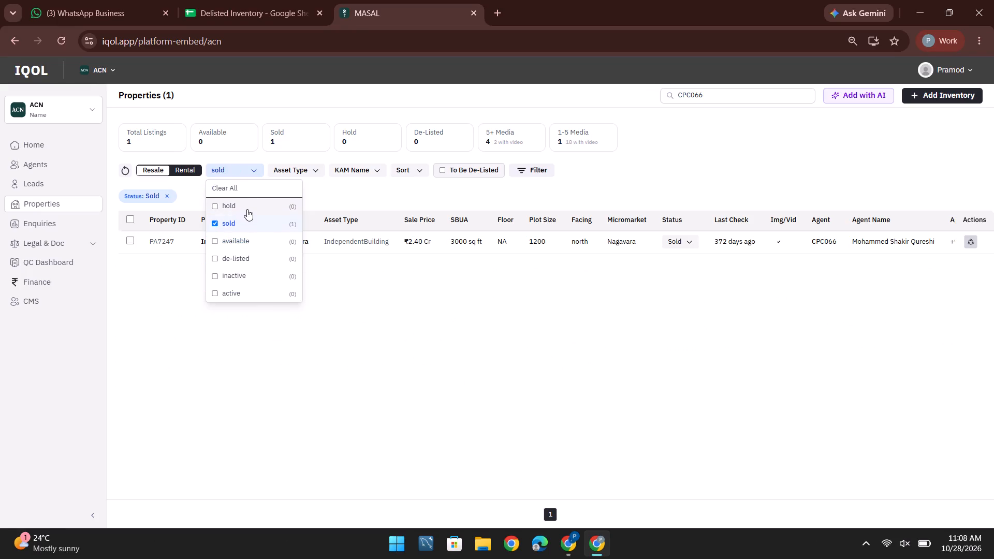
pyautogui.click(247, 209)
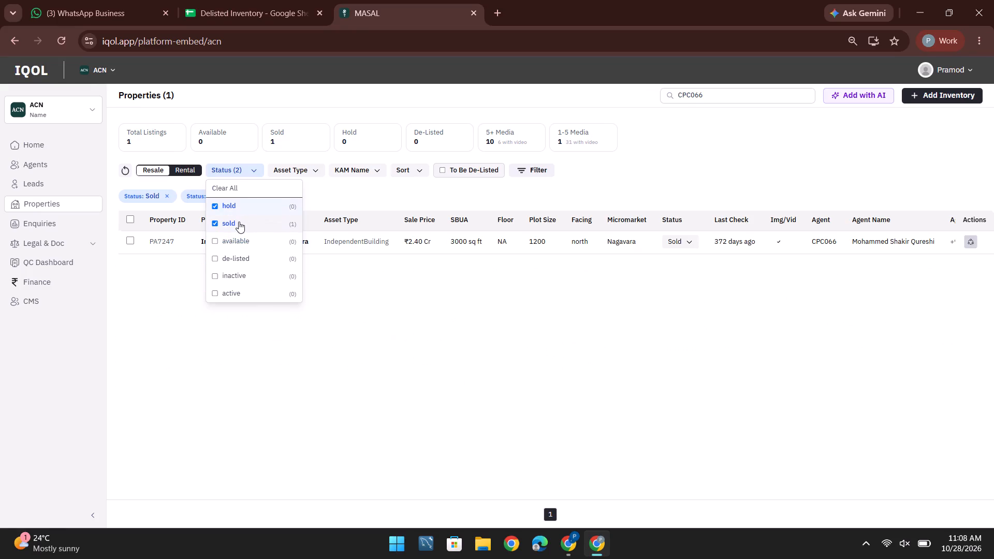
pyautogui.click(239, 222)
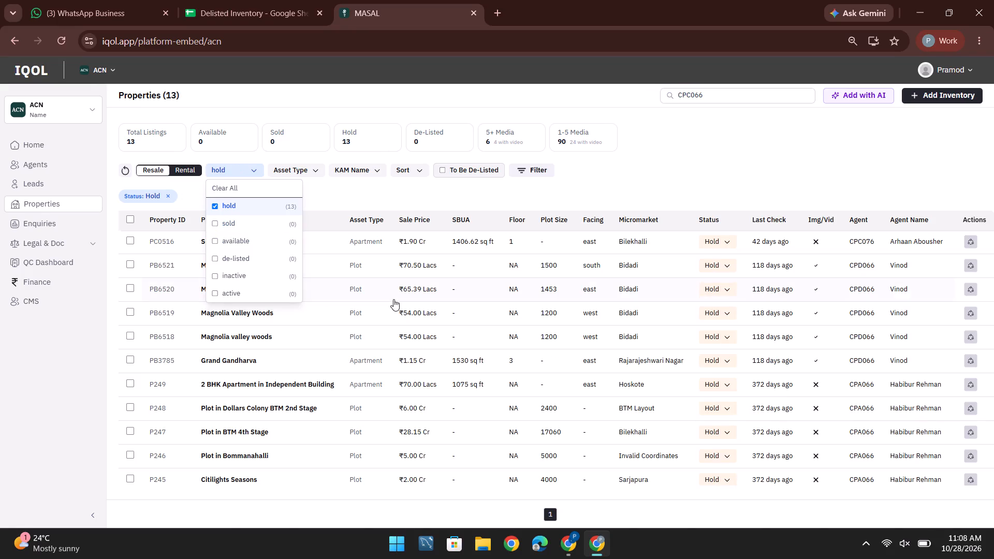
pyautogui.click(658, 169)
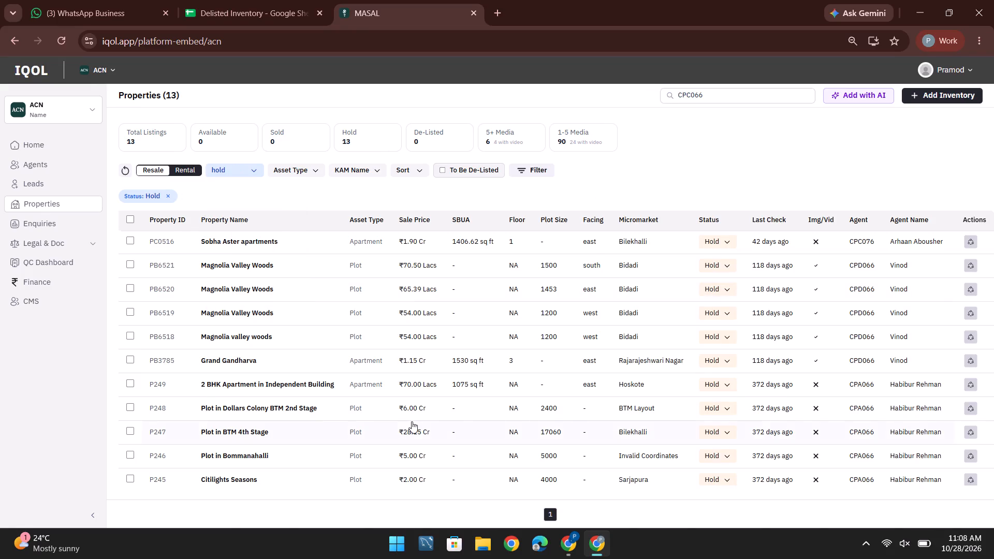
pyautogui.scroll(1, 417, 413)
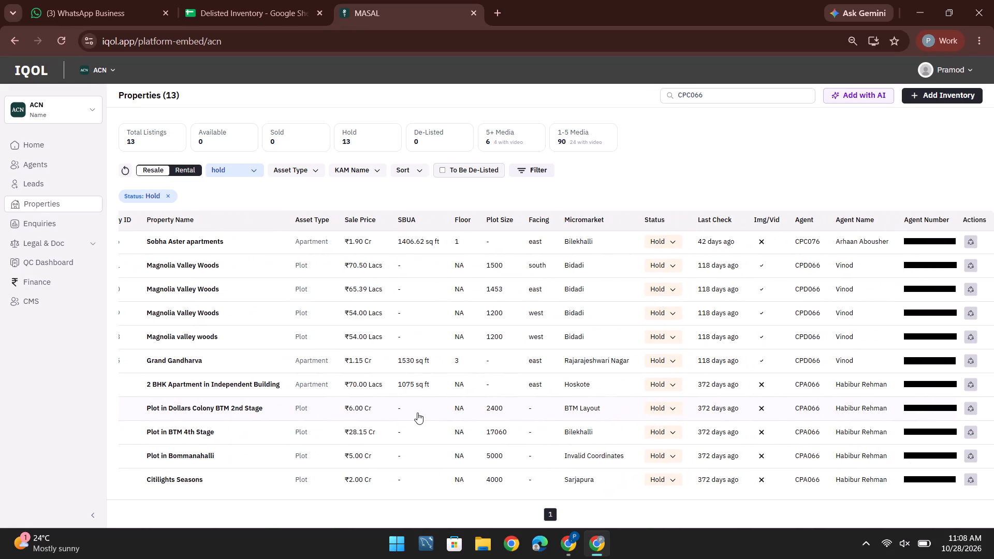
# Filter the CPC066 search results to the de-listed inventory status only.
pyautogui.click(255, 175)
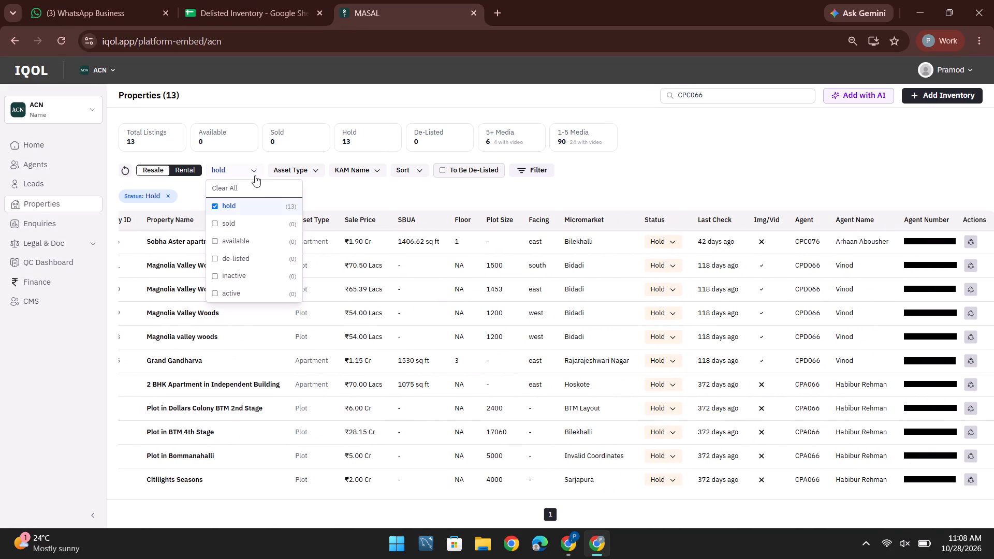
pyautogui.click(240, 254)
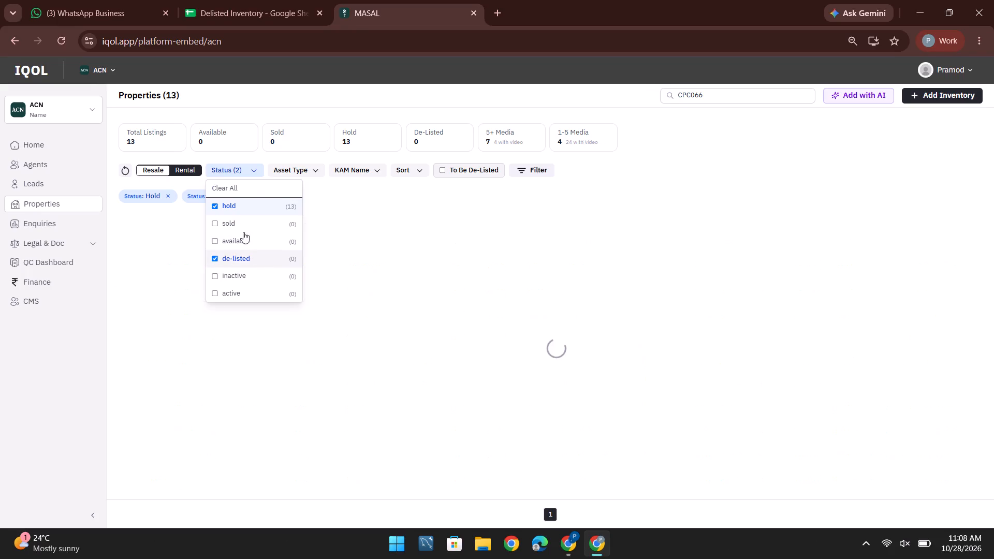
pyautogui.click(240, 207)
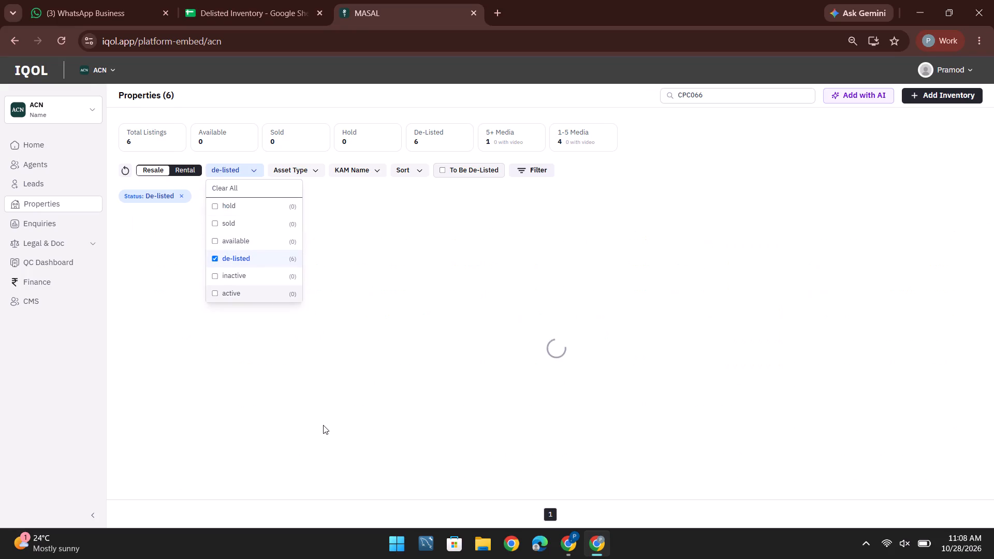
pyautogui.click(323, 425)
# Examine the de-listed CPC066 properties across all columns, from property ID and name to last check, agent and KAM details.
pyautogui.hscroll(-2, 516, 389)
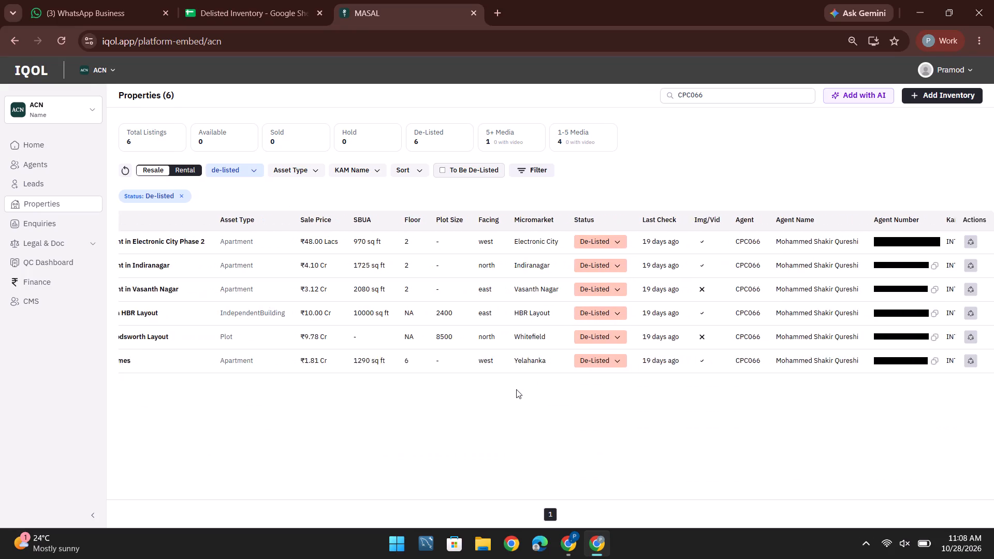
pyautogui.hscroll(-1, 516, 389)
pyautogui.hscroll(2, 516, 389)
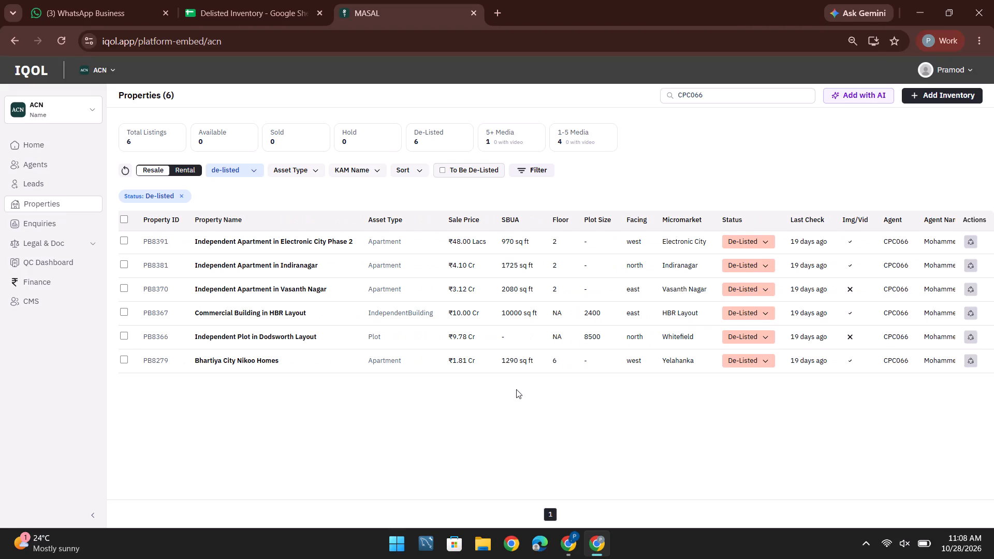
pyautogui.hscroll(-4, 516, 389)
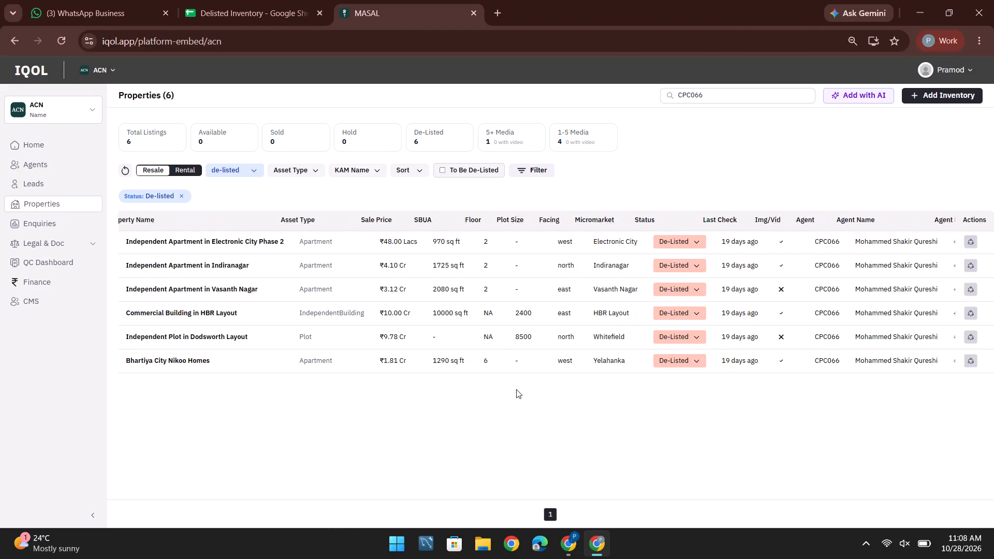
pyautogui.hscroll(-2, 516, 389)
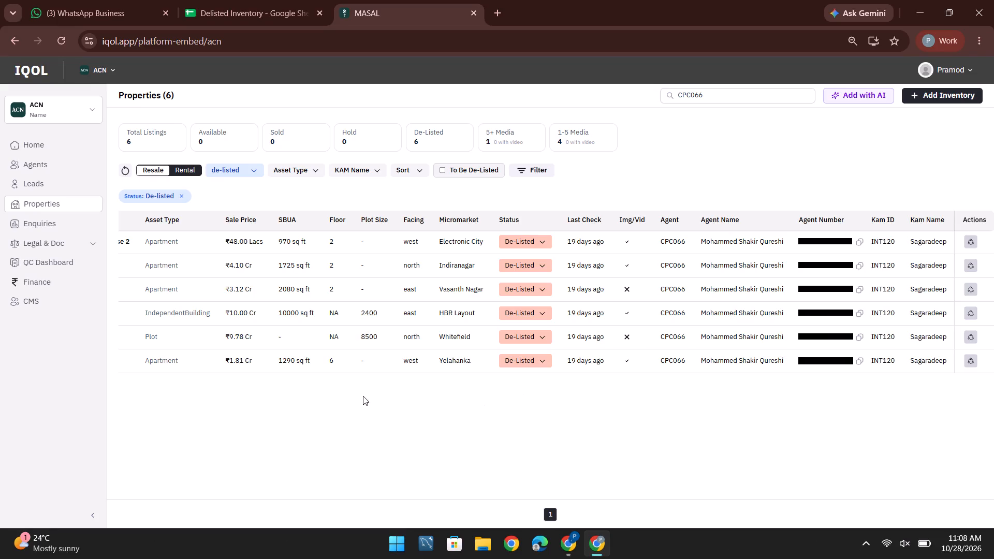
pyautogui.hscroll(5, 363, 396)
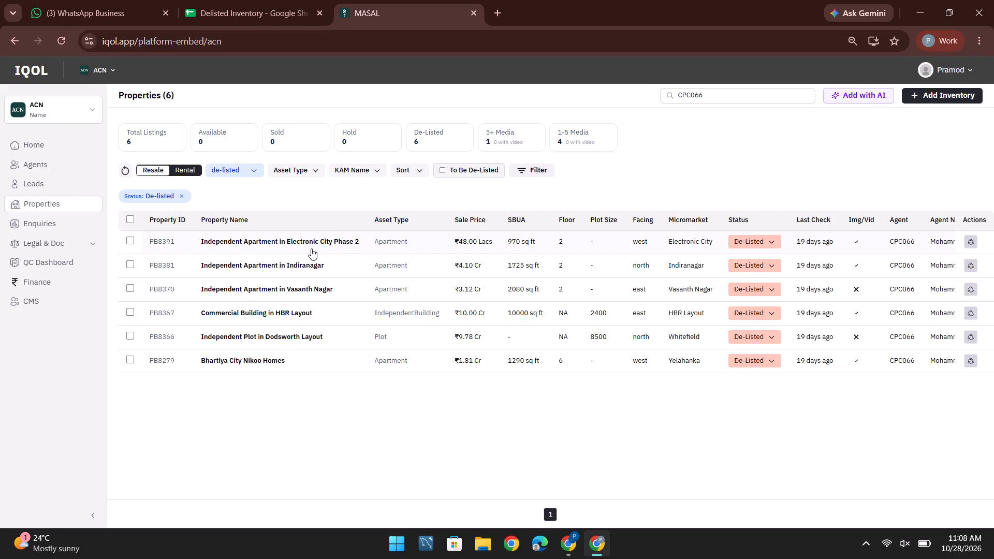
# Open the Independent Apartment in Electronic City Phase 2 listing and examine its property details, status dates and location details.
pyautogui.click(325, 243)
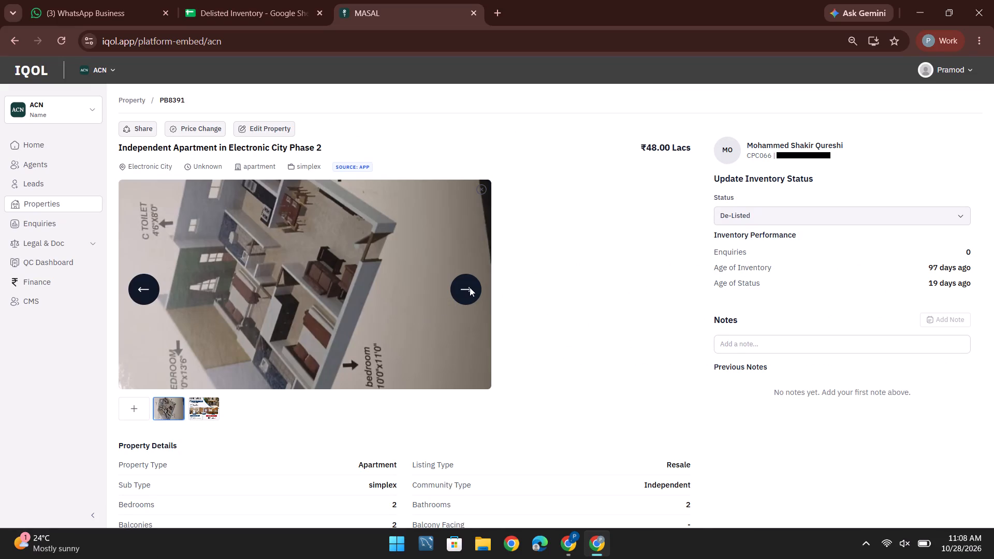
pyautogui.scroll(-1, 370, 440)
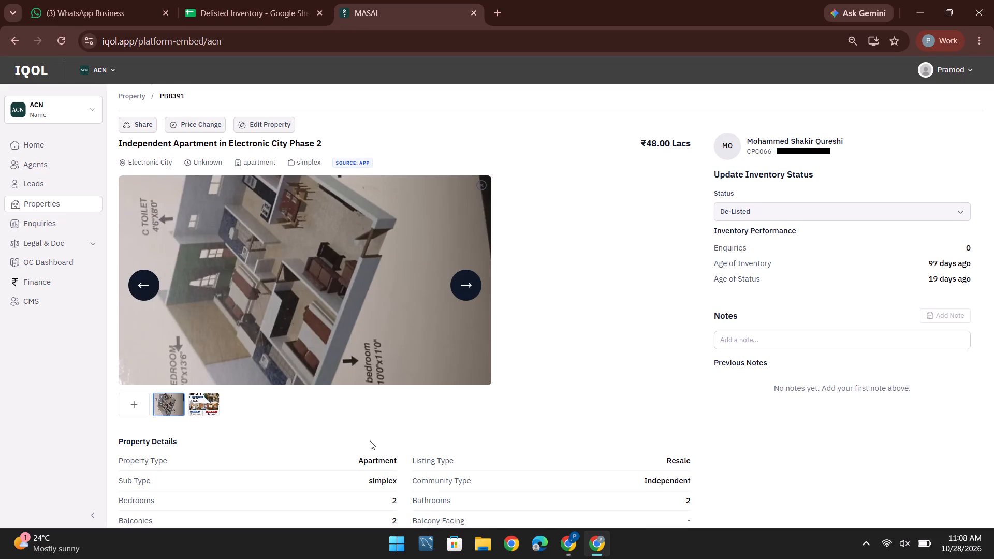
pyautogui.scroll(-1, 370, 440)
pyautogui.hscroll(2, 370, 440)
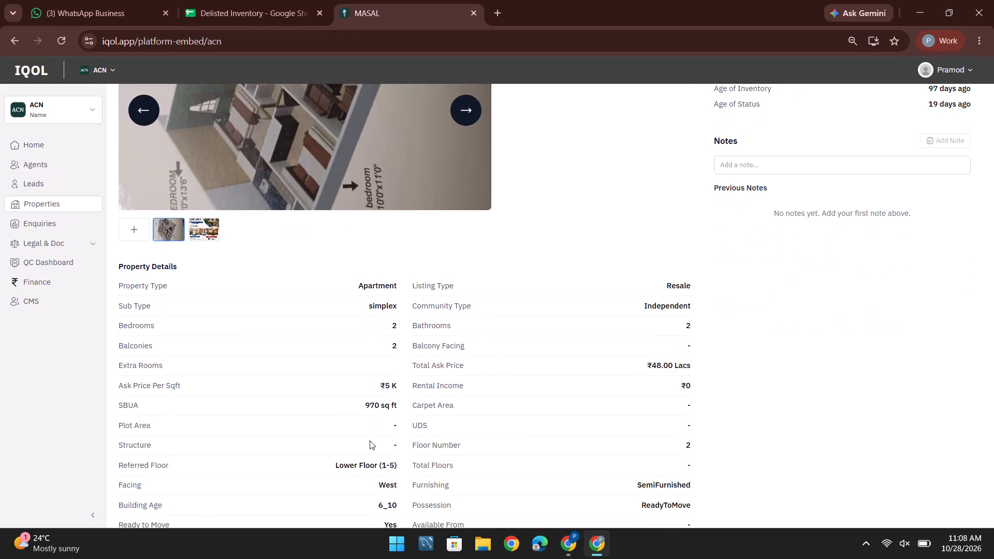
pyautogui.hscroll(1, 370, 440)
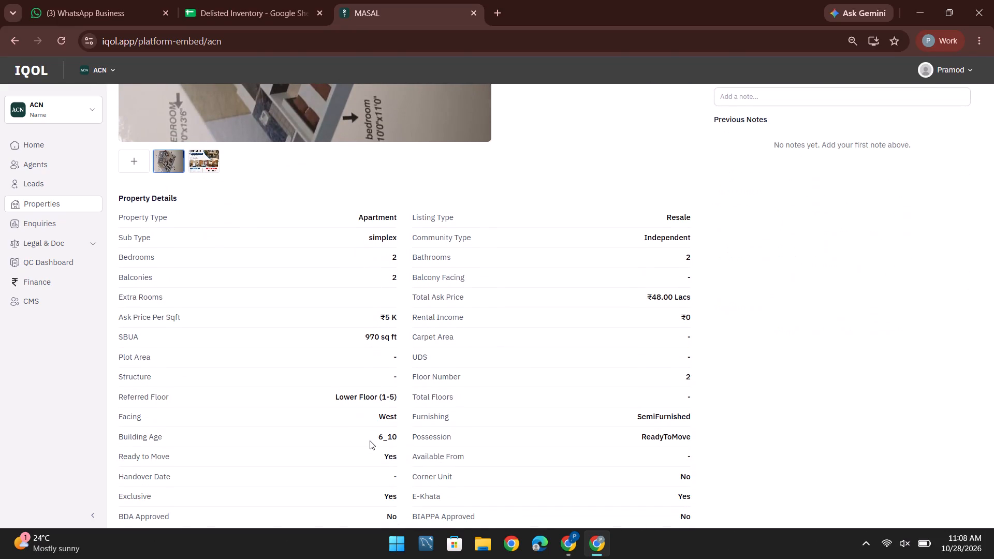
pyautogui.hscroll(1, 370, 440)
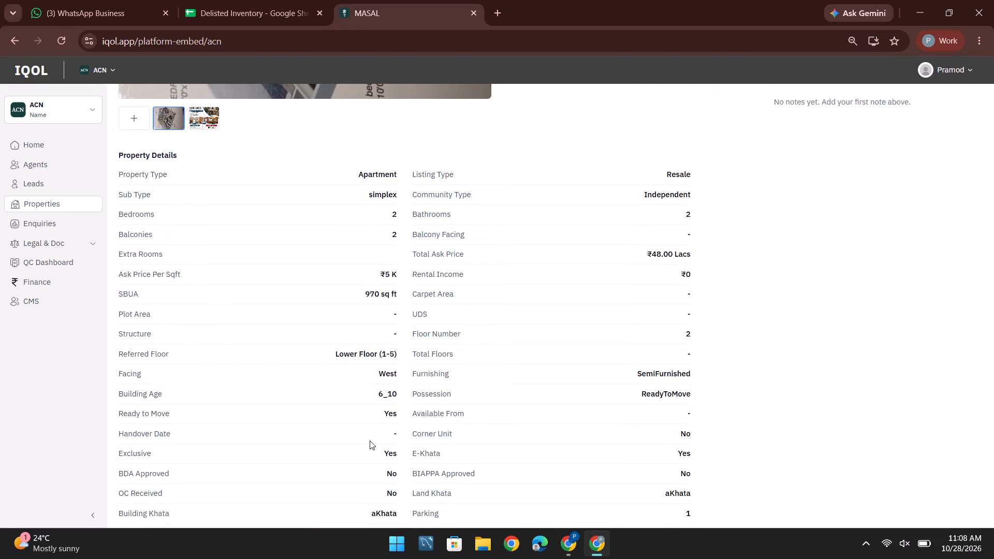
pyautogui.scroll(-1, 370, 440)
pyautogui.hscroll(1, 370, 440)
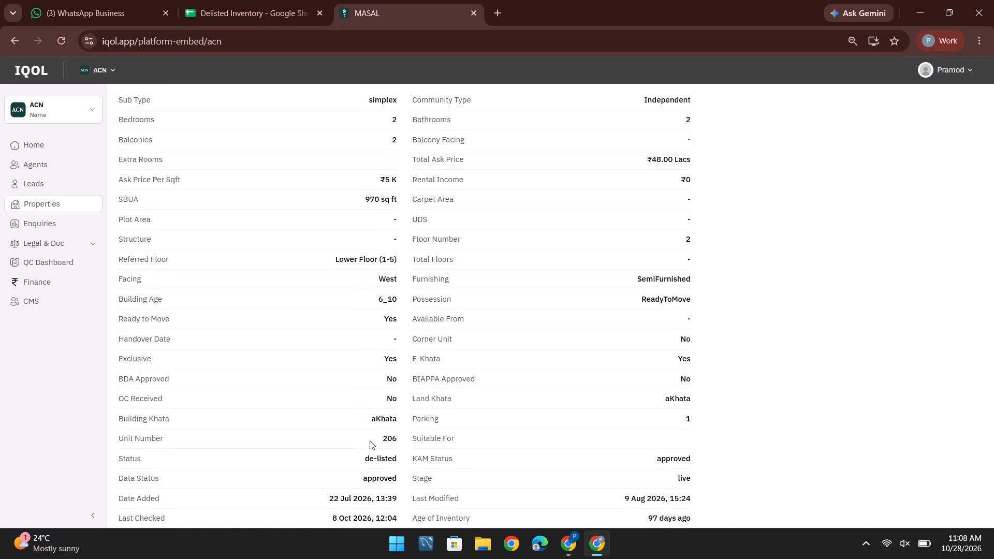
pyautogui.hscroll(1, 370, 440)
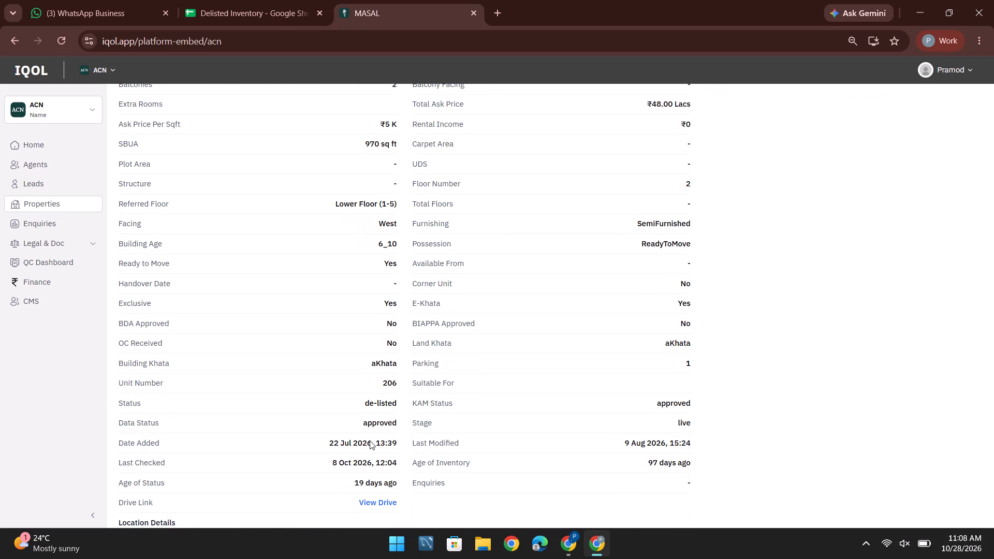
pyautogui.scroll(-1, 370, 440)
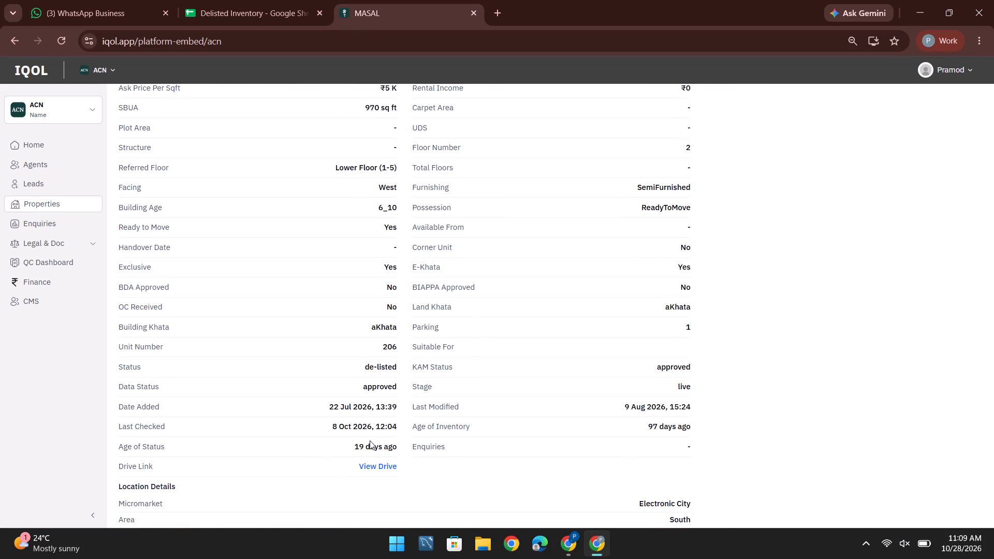
pyautogui.scroll(-1, 345, 473)
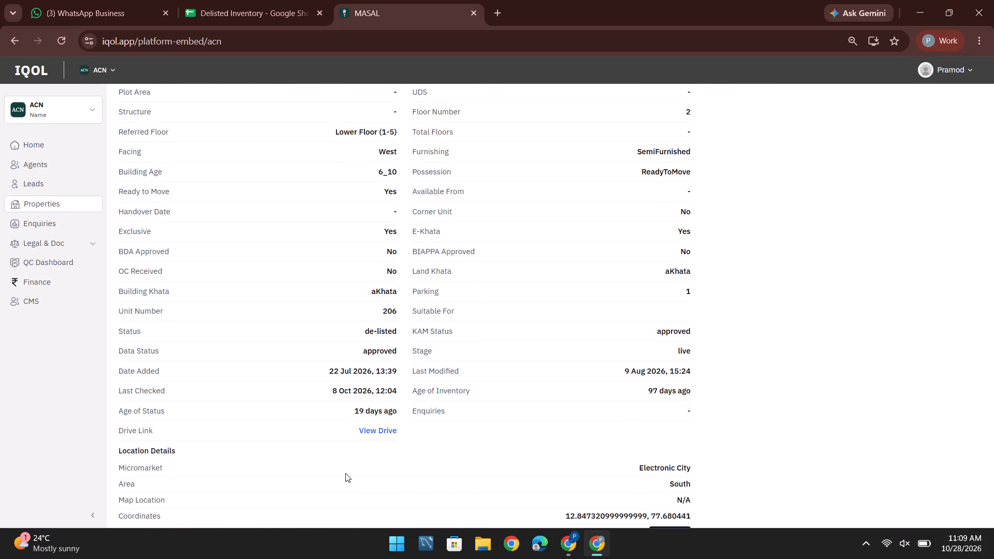
pyautogui.hscroll(1, 345, 473)
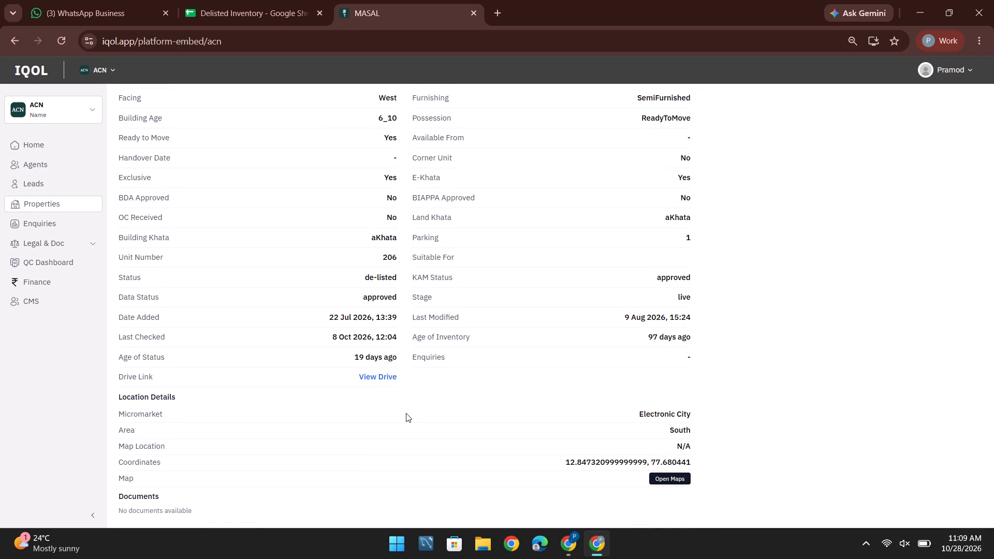
# Open the listing's linked Drive folder, check its two image files, and close the folder.
pyautogui.click(385, 373)
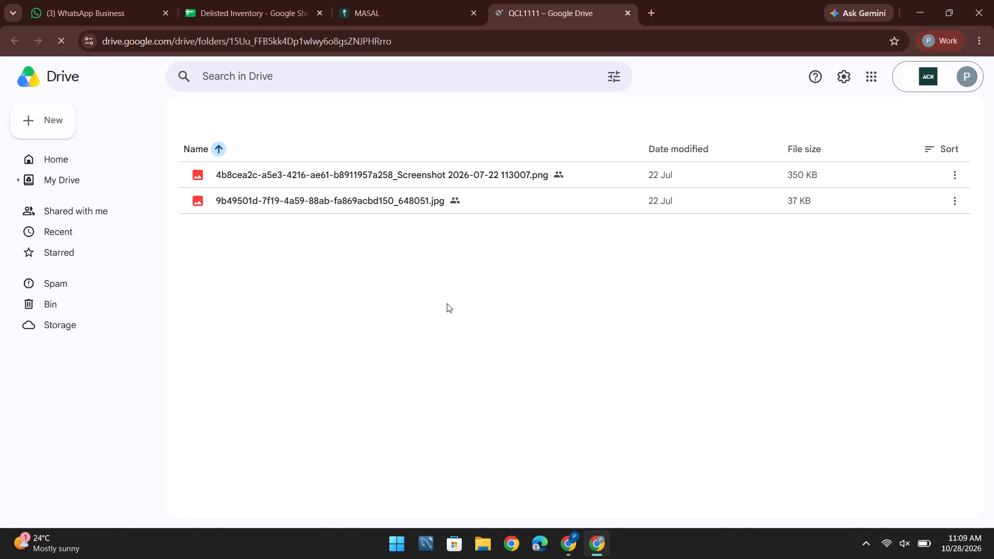
pyautogui.click(469, 171)
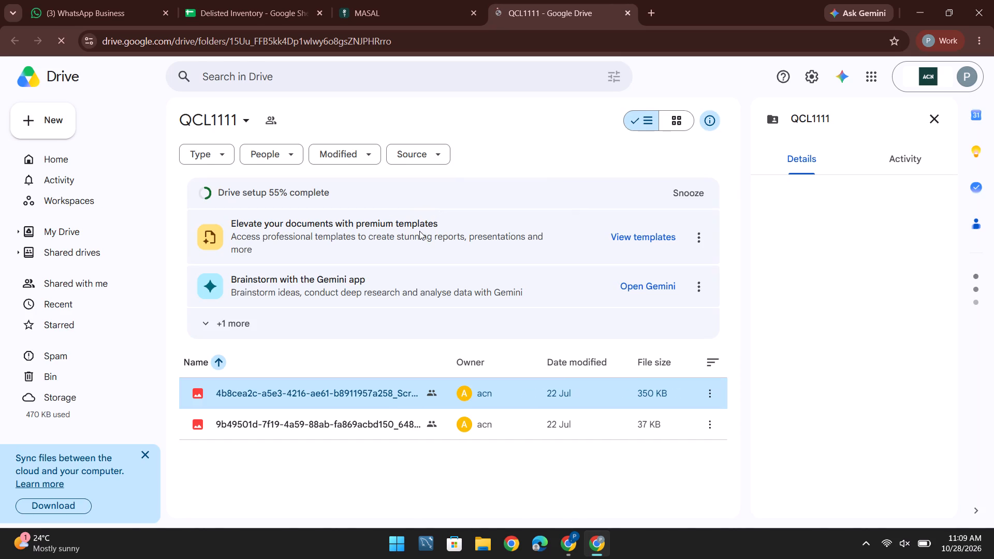
pyautogui.click(315, 391)
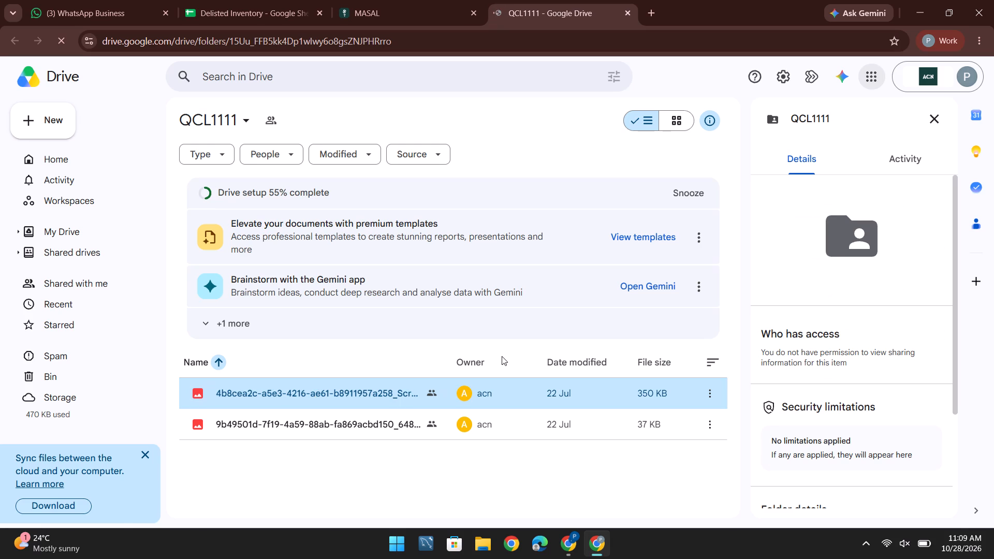
pyautogui.click(359, 426)
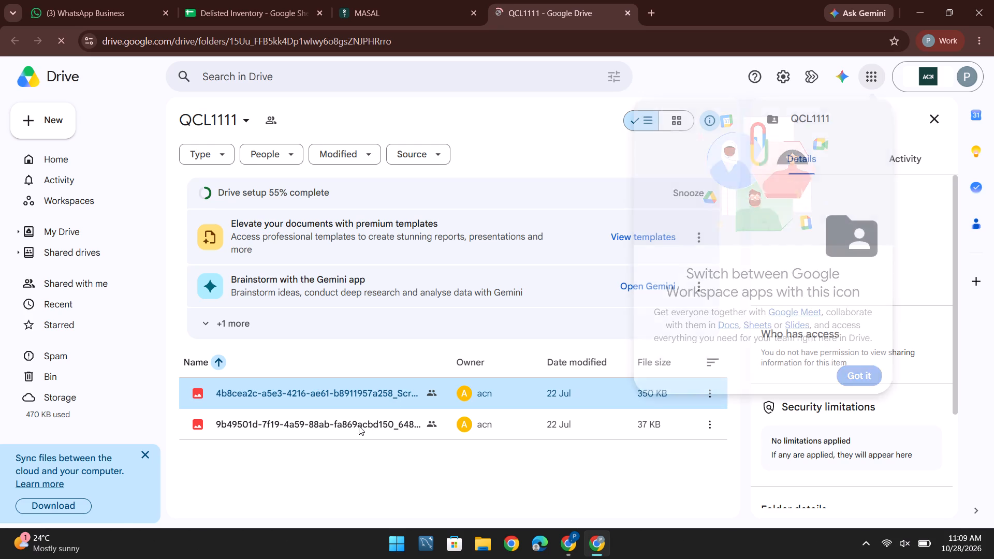
pyautogui.click(625, 17)
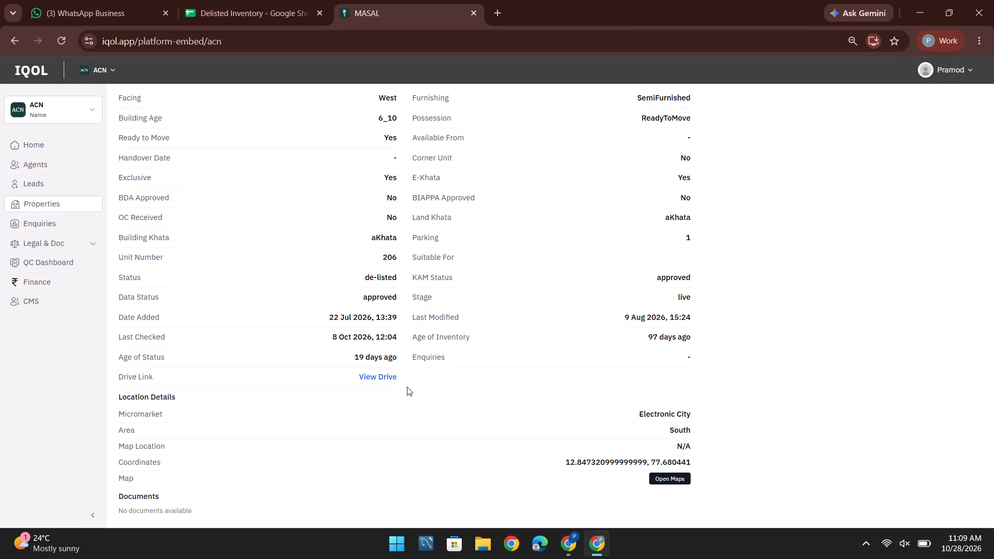
# Look over the apartment's location, documents and property details again, back up to the listing's title and inventory status.
pyautogui.scroll(-2, 407, 387)
pyautogui.scroll(2, 407, 387)
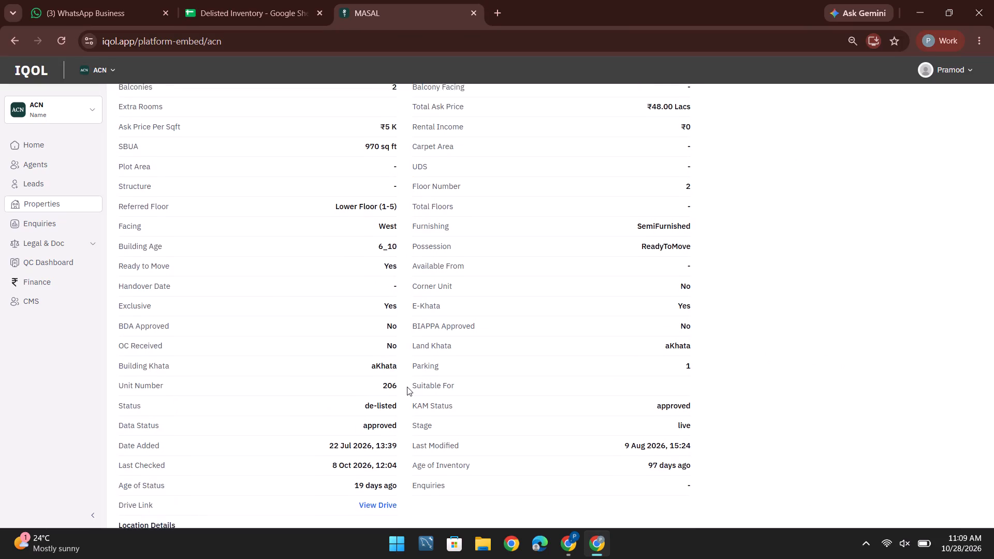
pyautogui.scroll(8, 407, 387)
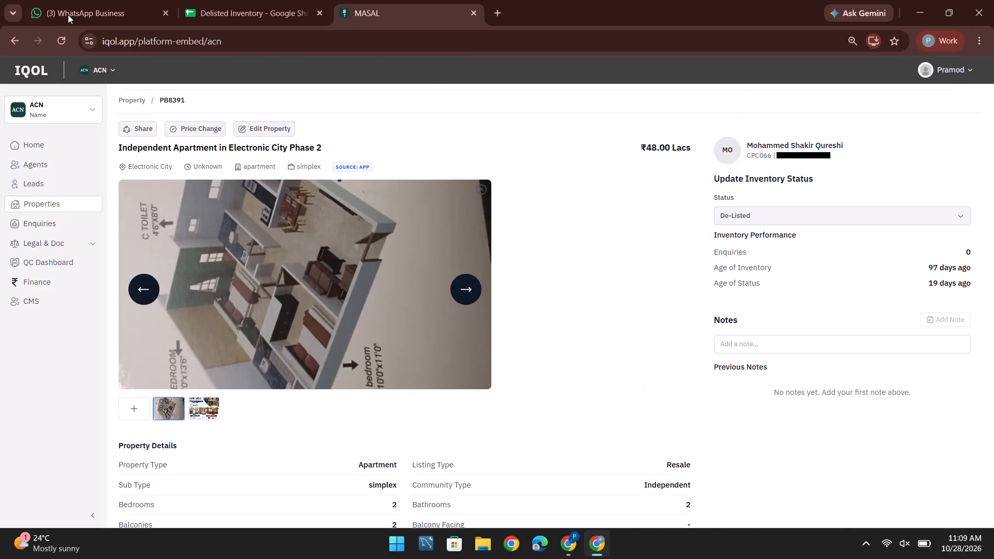
# Return to the de-listed CPC066 search results and look over the status, last check, agent and KAM columns.
pyautogui.click(14, 42)
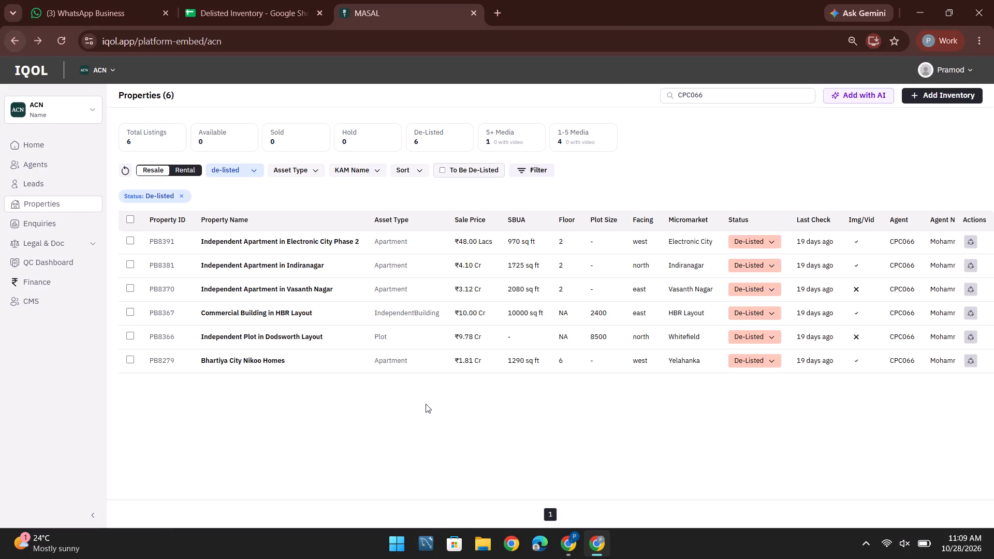
pyautogui.hscroll(-4, 559, 375)
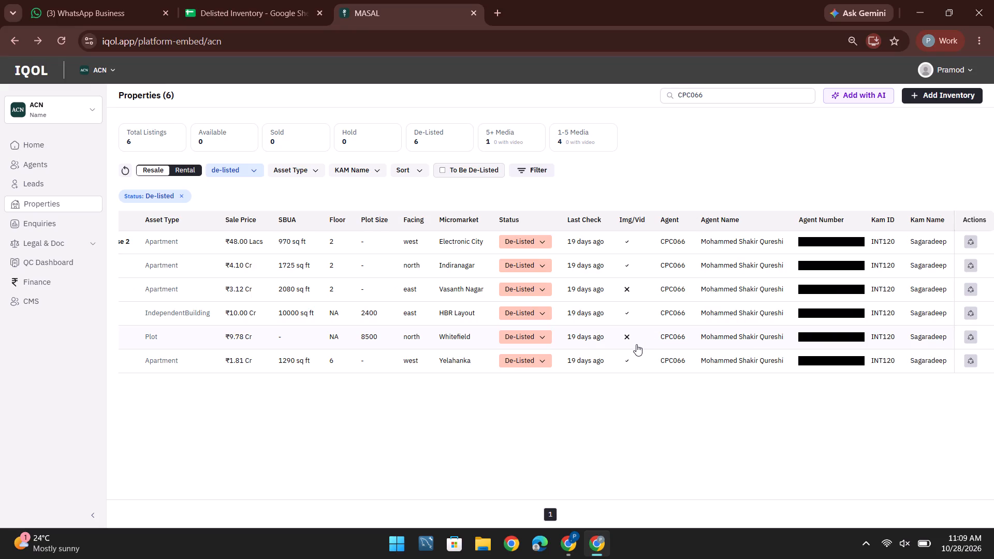
pyautogui.hscroll(3, 636, 344)
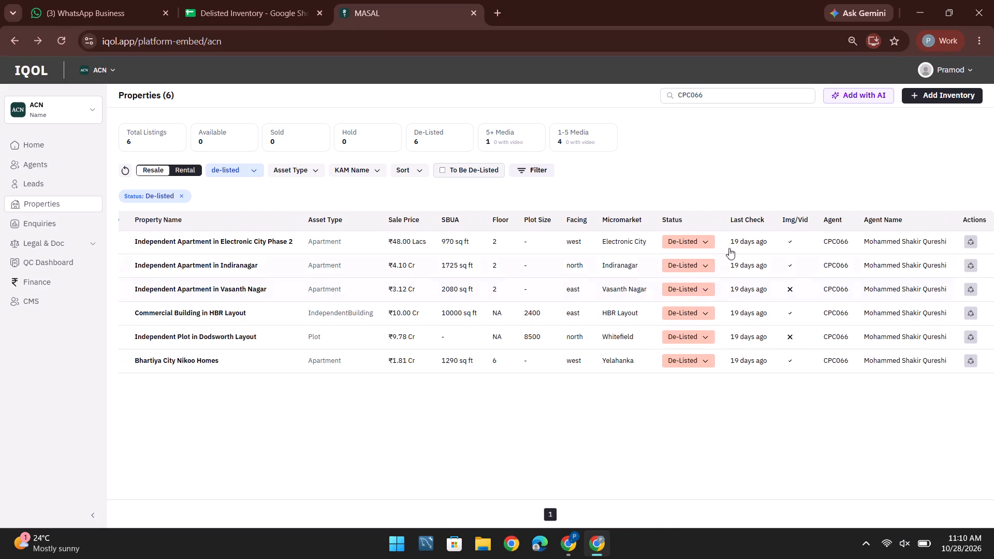
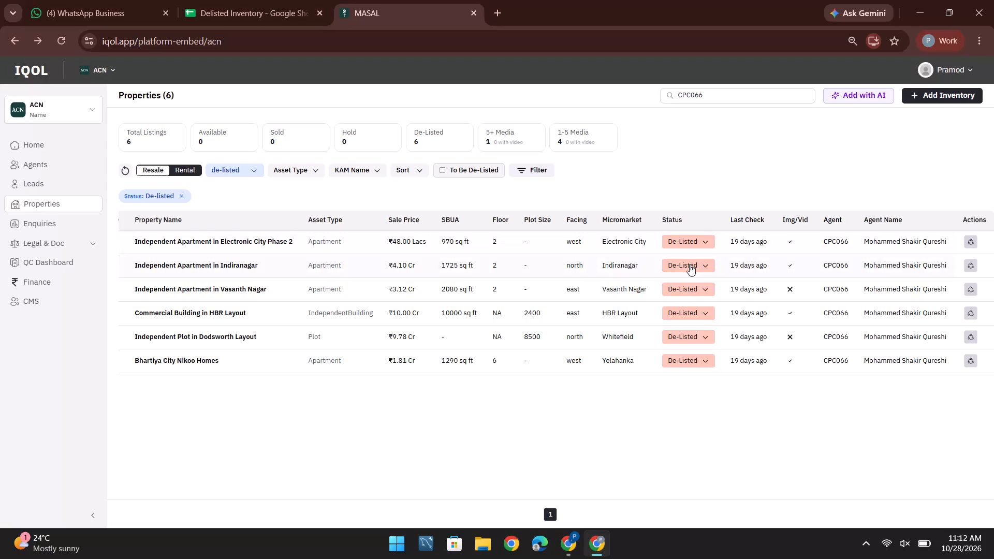
# Set the status of the Independent Apartment in Indiranagar to Available.
pyautogui.click(690, 264)
pyautogui.click(683, 298)
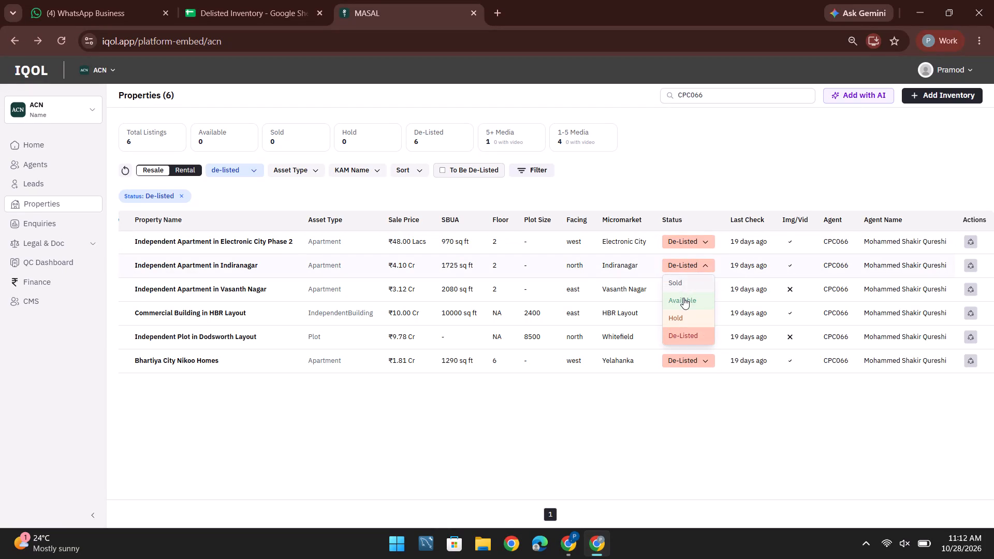
# Update the inventory status of the Independent Apartment in Vasanth Nagar to Sold, without a sold price, selling platform or notes.
pyautogui.click(697, 293)
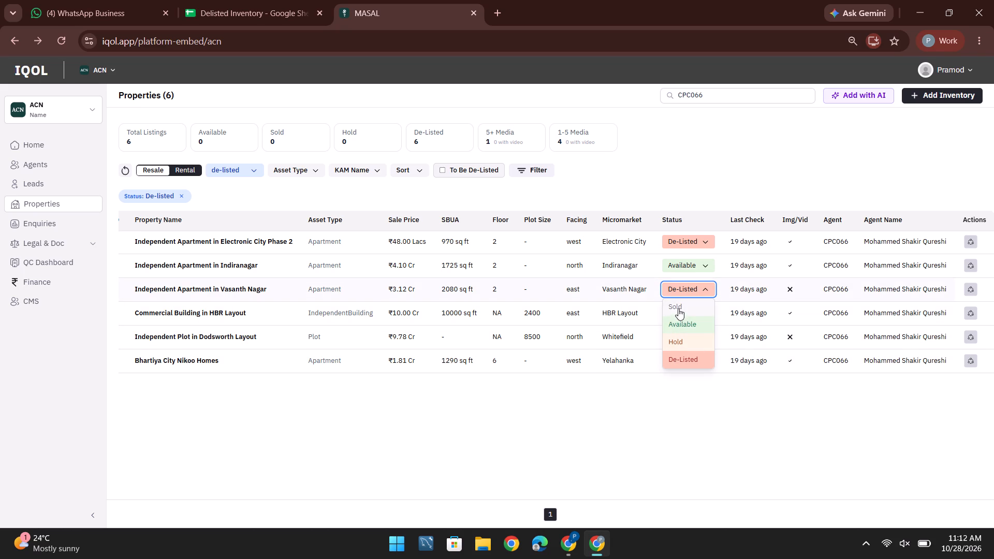
pyautogui.click(678, 308)
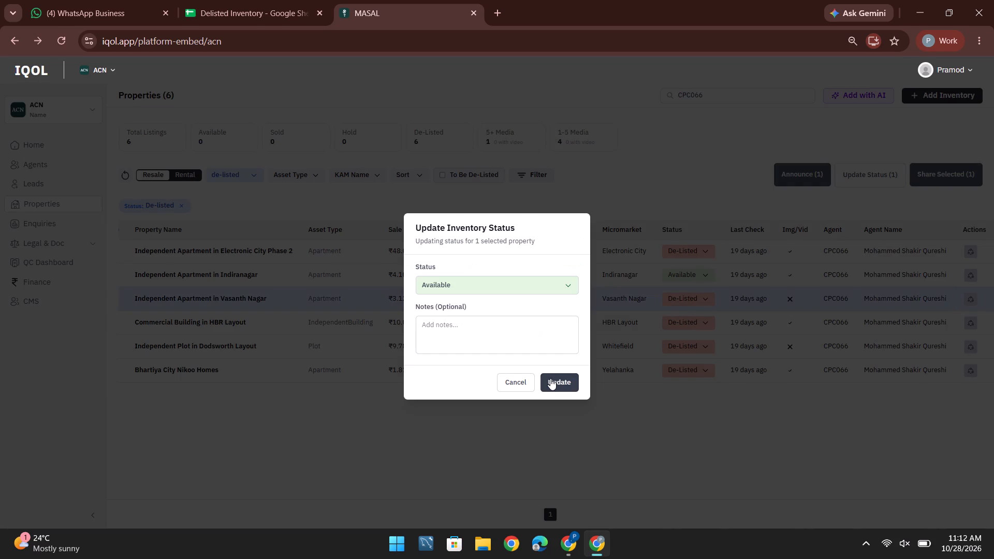
pyautogui.click(561, 285)
pyautogui.click(467, 360)
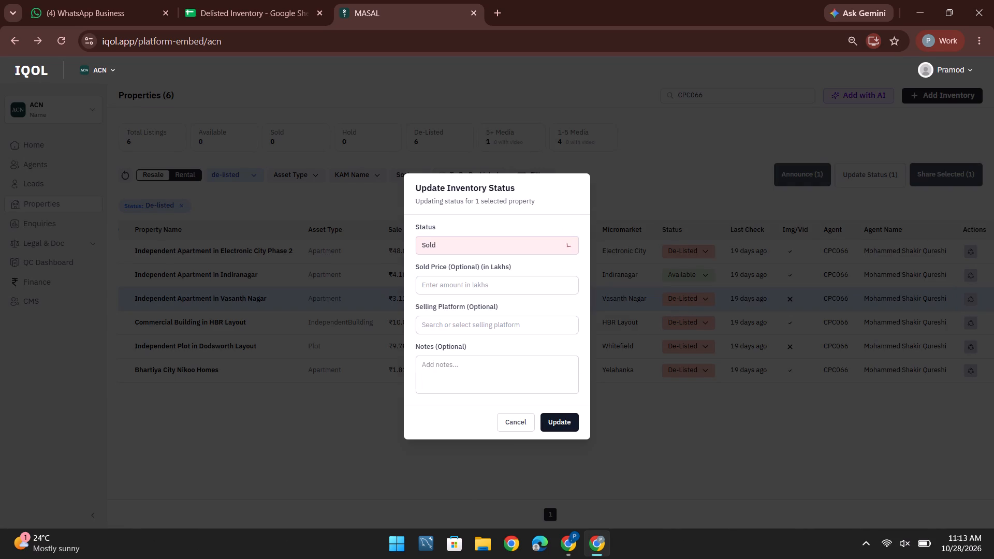
pyautogui.click(562, 422)
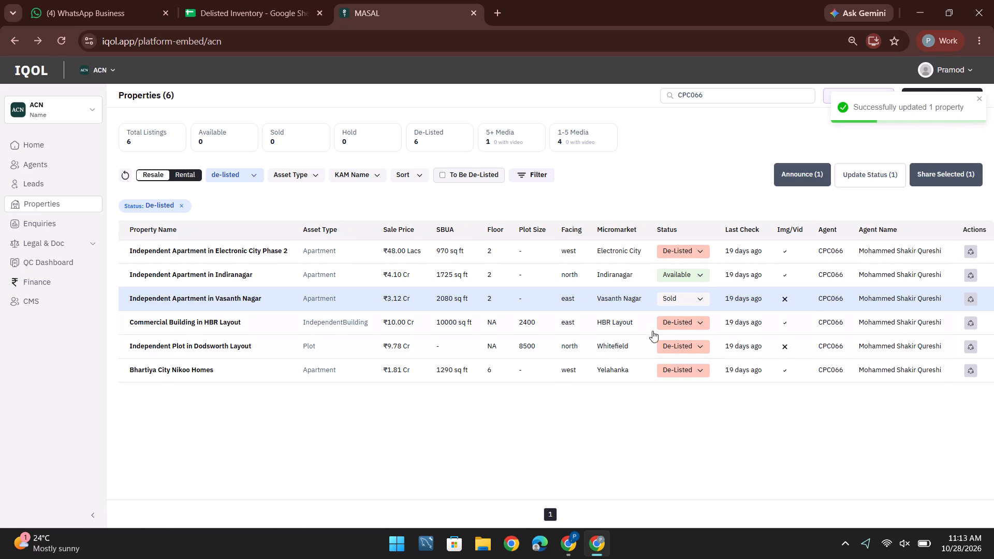
# Set the status of the Commercial Building in HBR Layout to Available.
pyautogui.click(688, 320)
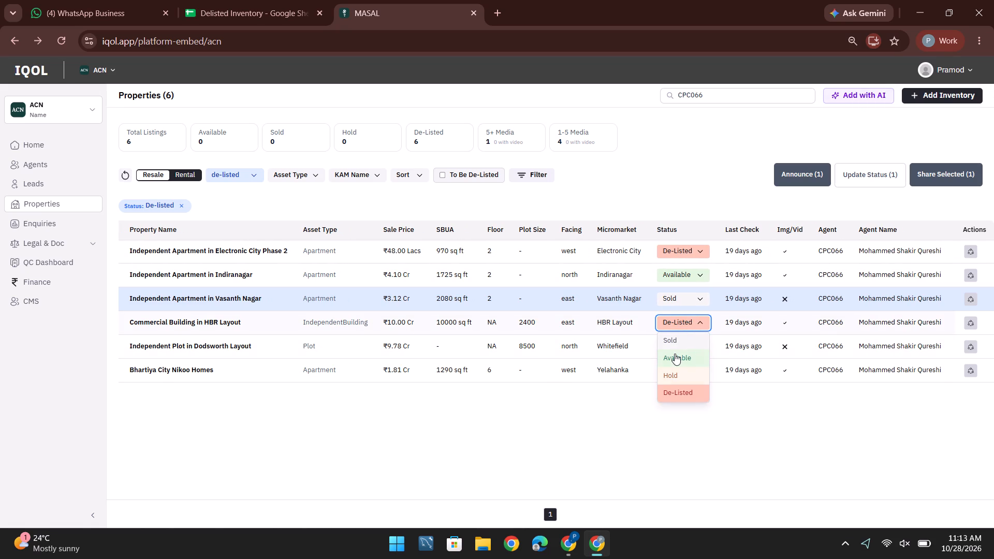
pyautogui.click(675, 354)
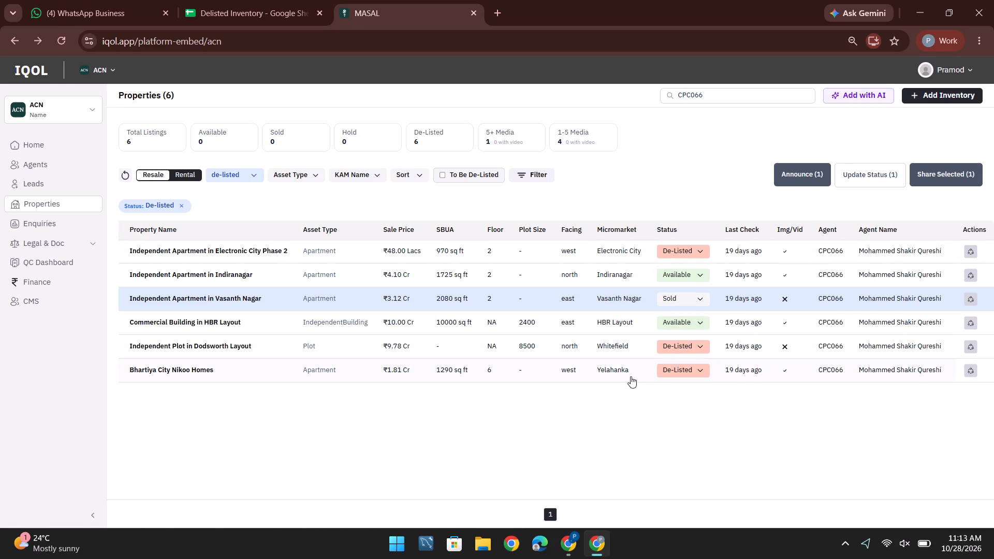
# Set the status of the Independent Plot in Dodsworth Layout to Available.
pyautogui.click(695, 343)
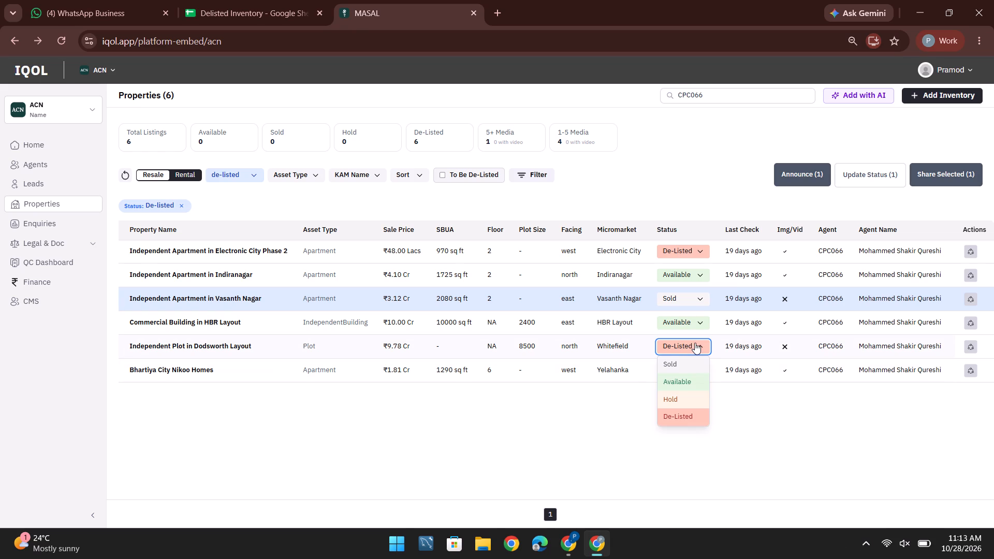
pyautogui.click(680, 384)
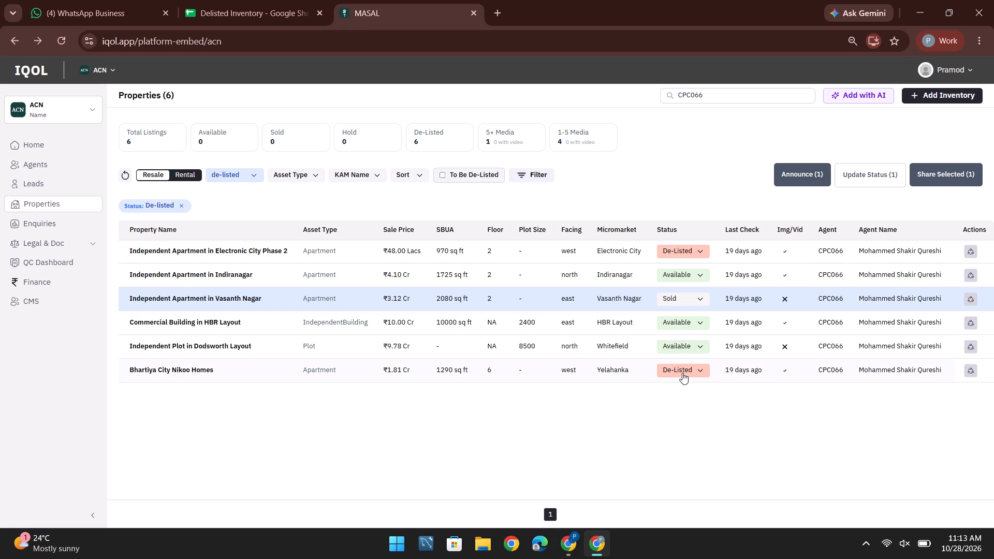
# Update the inventory status of Bhartiya City Nikoo Homes in Yelahanka to Available, without notes.
pyautogui.click(683, 372)
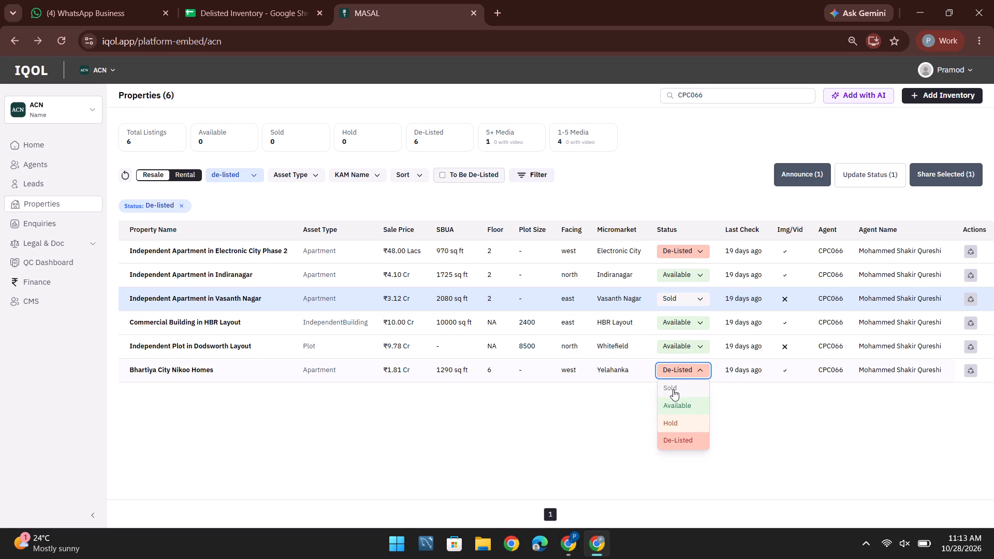
pyautogui.click(673, 389)
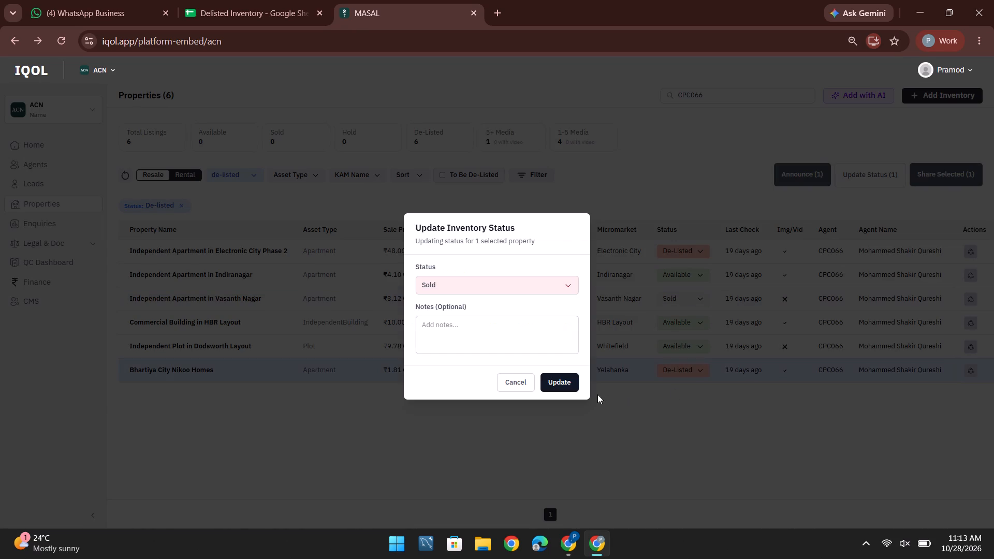
pyautogui.click(552, 387)
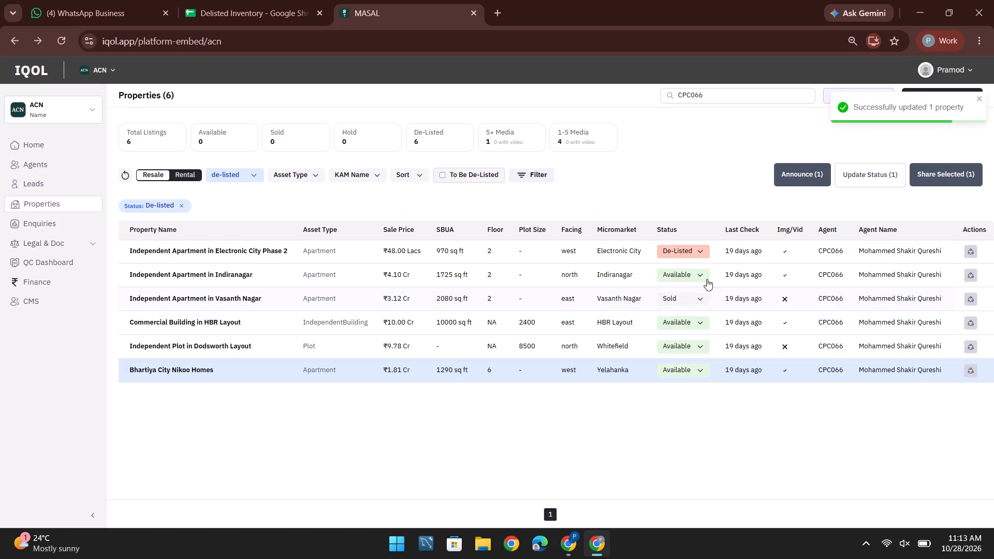
# Update the inventory status of the Independent Apartment in Electronic City Phase 2 to Available, without notes.
pyautogui.click(695, 249)
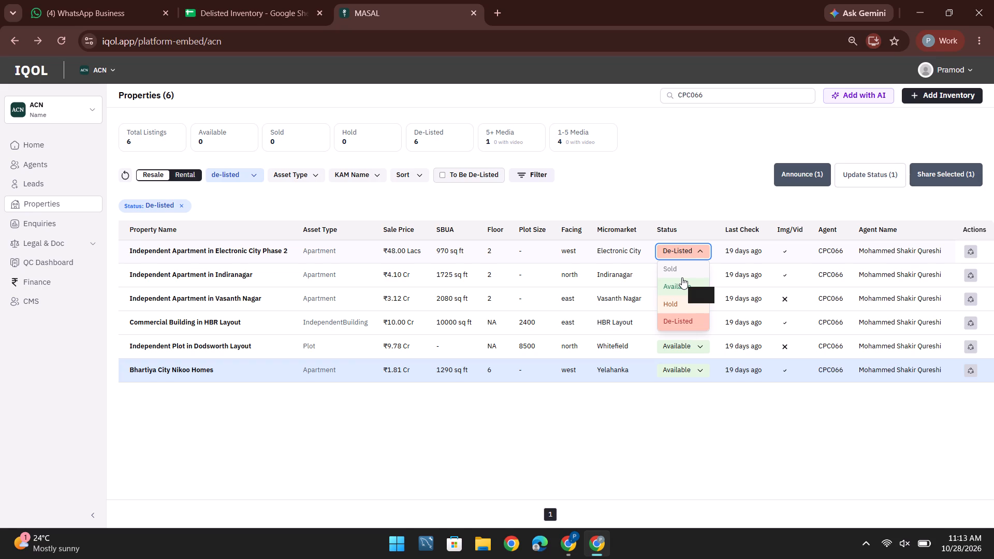
pyautogui.click(682, 277)
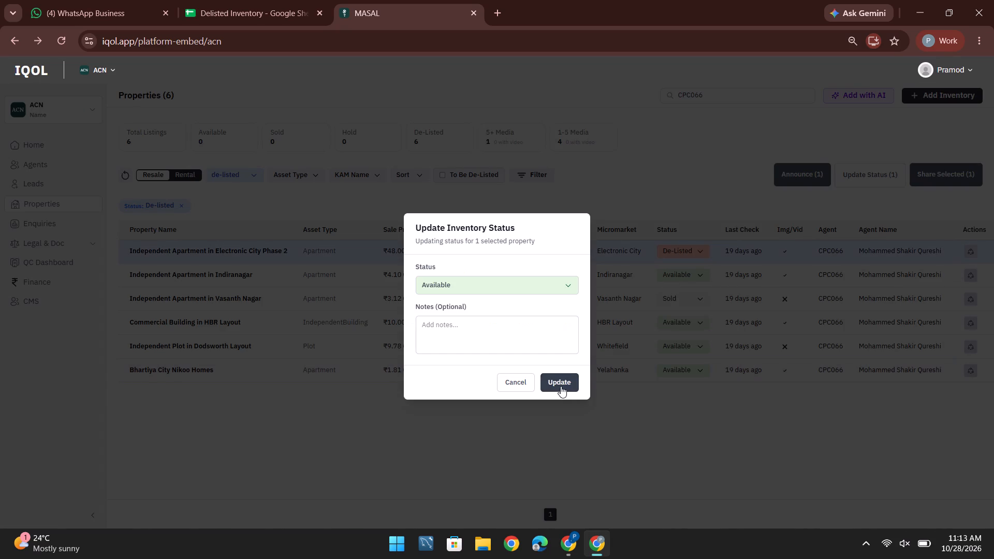
pyautogui.click(561, 386)
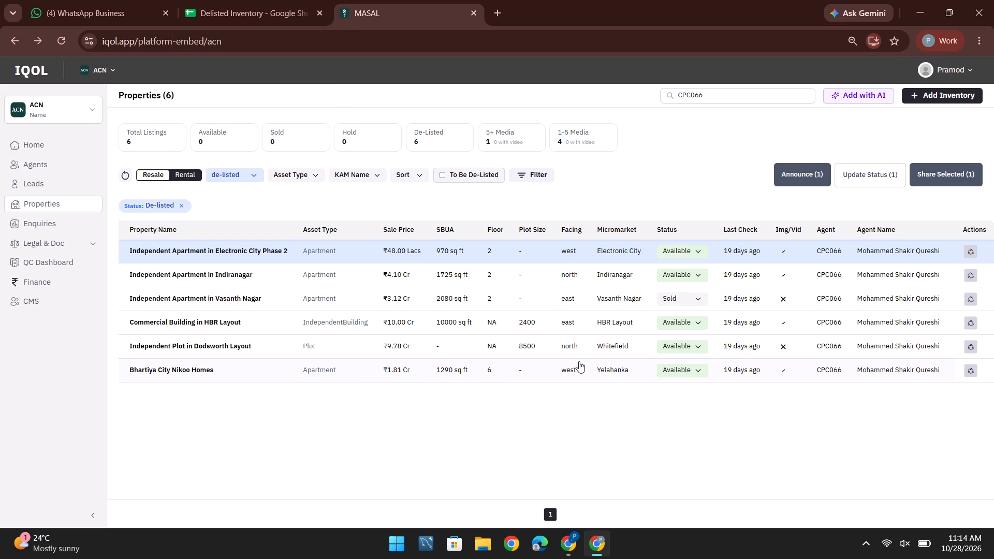
# Update the inventory status of the Independent Plot in Dodsworth Layout to Sold, without a sold price, selling platform or notes.
pyautogui.click(697, 344)
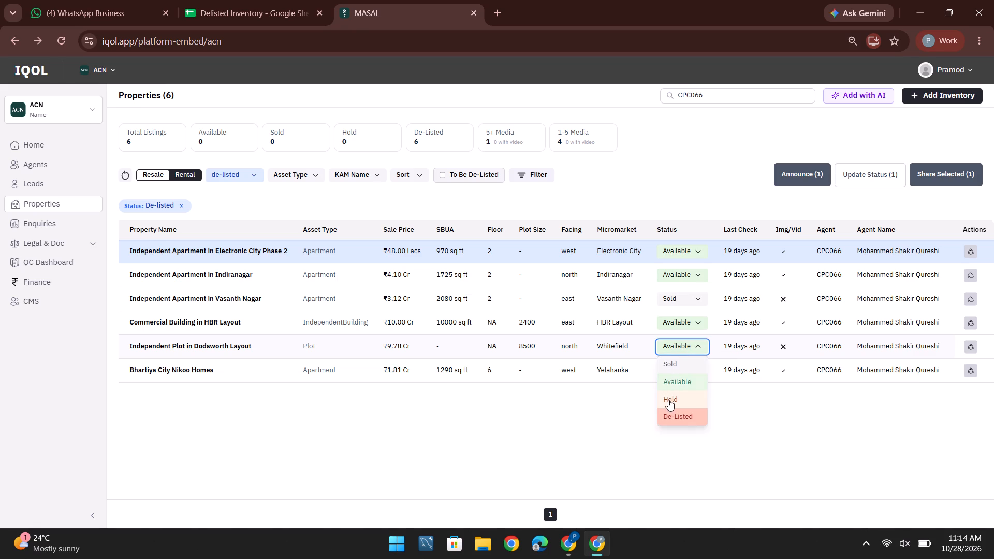
pyautogui.click(679, 357)
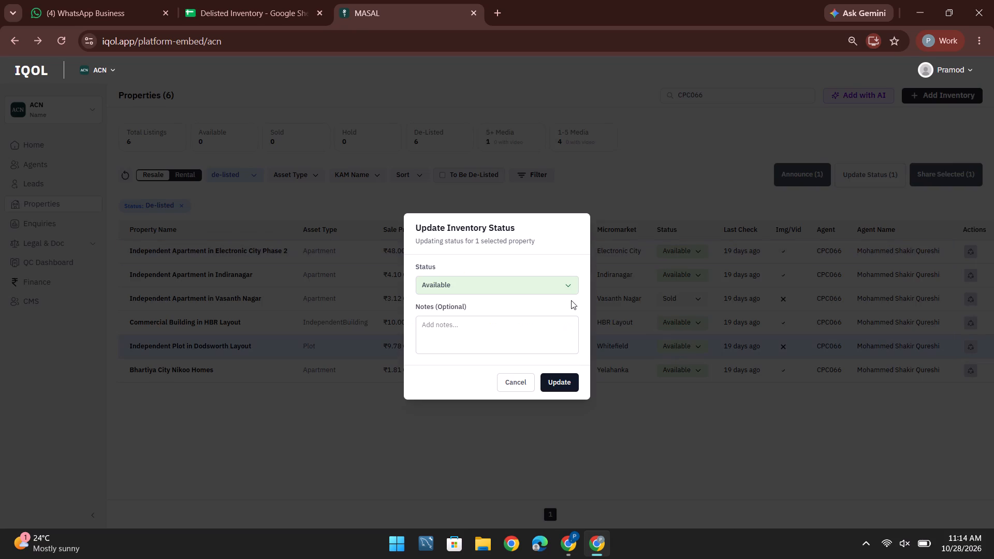
pyautogui.click(561, 288)
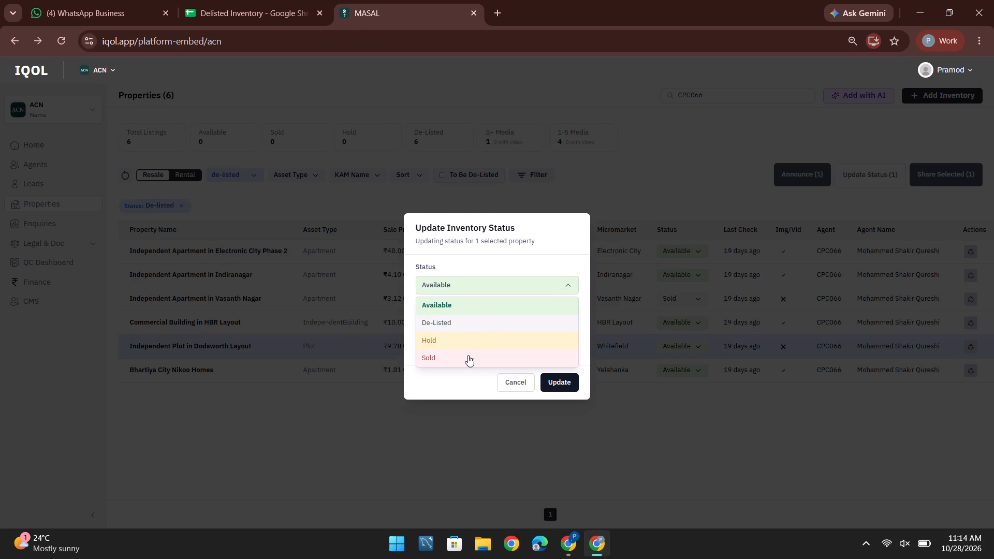
pyautogui.click(468, 355)
pyautogui.click(558, 420)
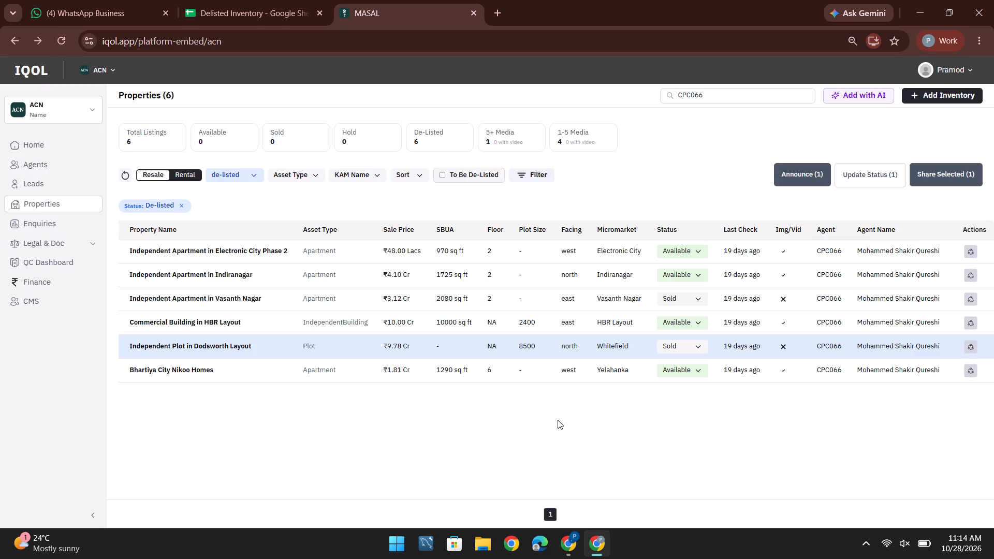
# In the Delisted Inventory spreadsheet, enter Done in column Q for CPC066's Electronic City and Indiranagar rows, 160 and 161.
pyautogui.click(221, 13)
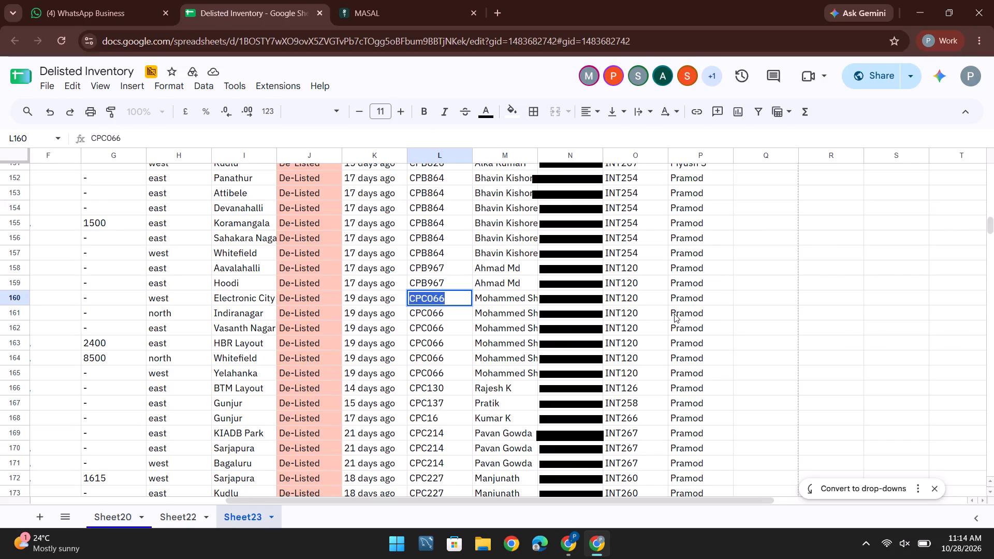
pyautogui.click(754, 300)
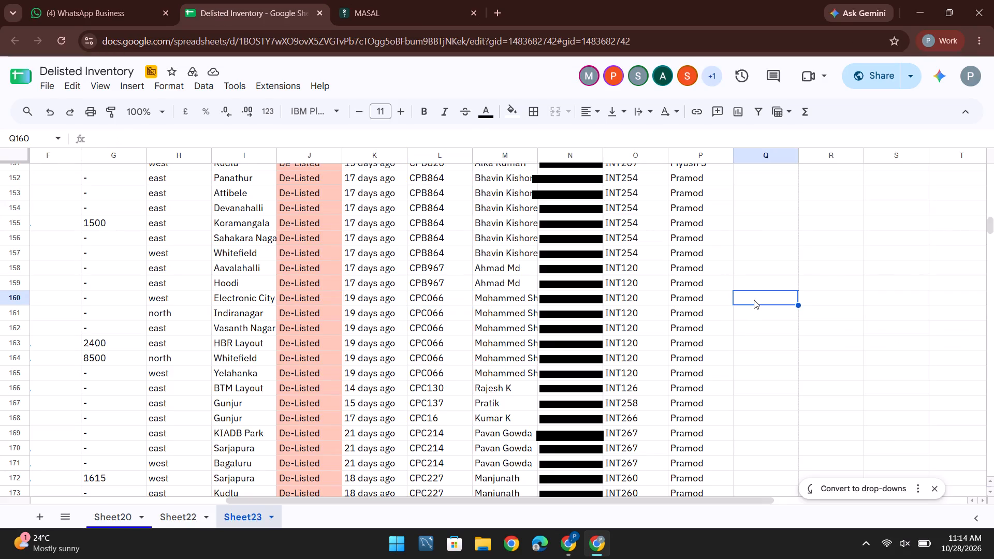
pyautogui.doubleClick(754, 300)
pyautogui.hotkey('shift', 'd')
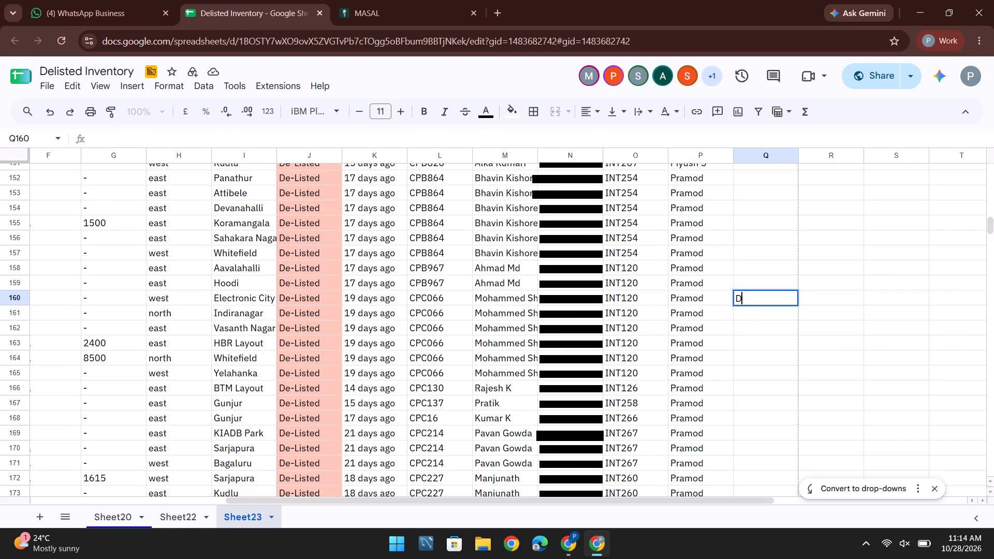
pyautogui.write('one')
pyautogui.press('Down')
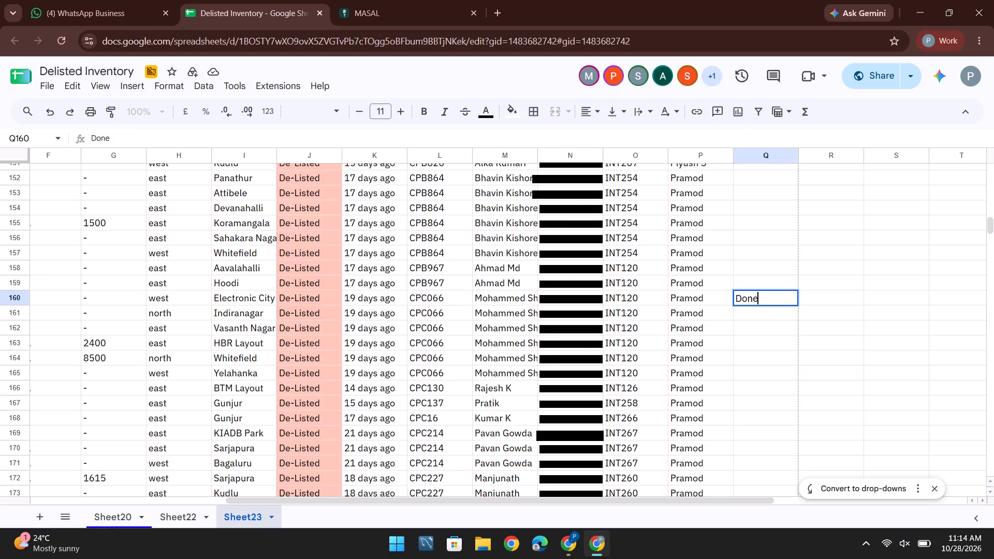
pyautogui.tripleClick(763, 312)
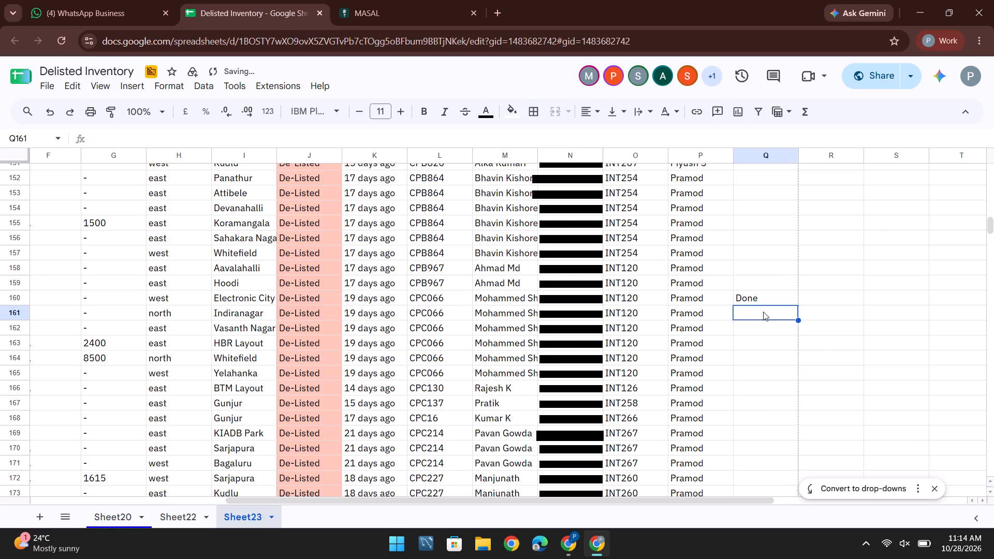
pyautogui.hotkey('shift', 'd')
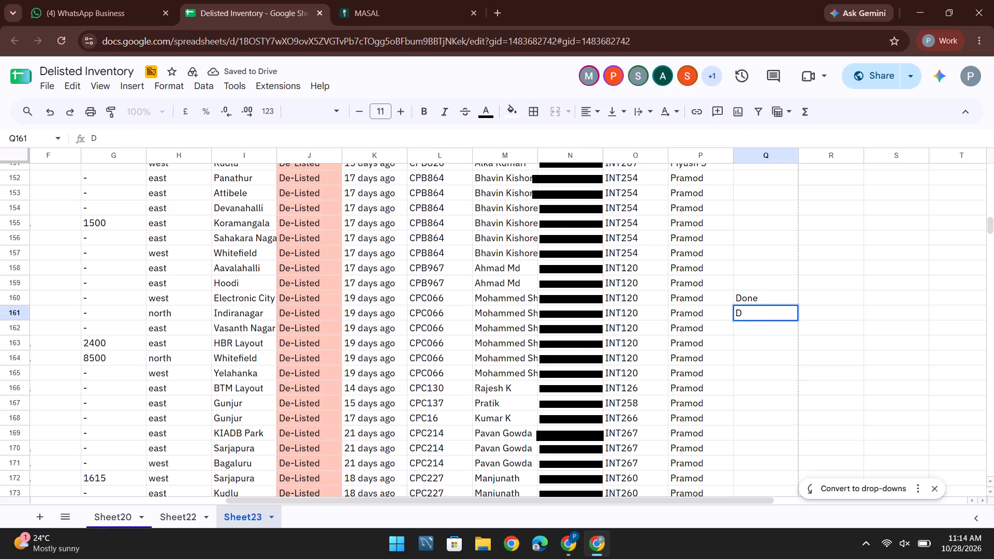
pyautogui.write('one')
pyautogui.press('Down')
pyautogui.press('Down')
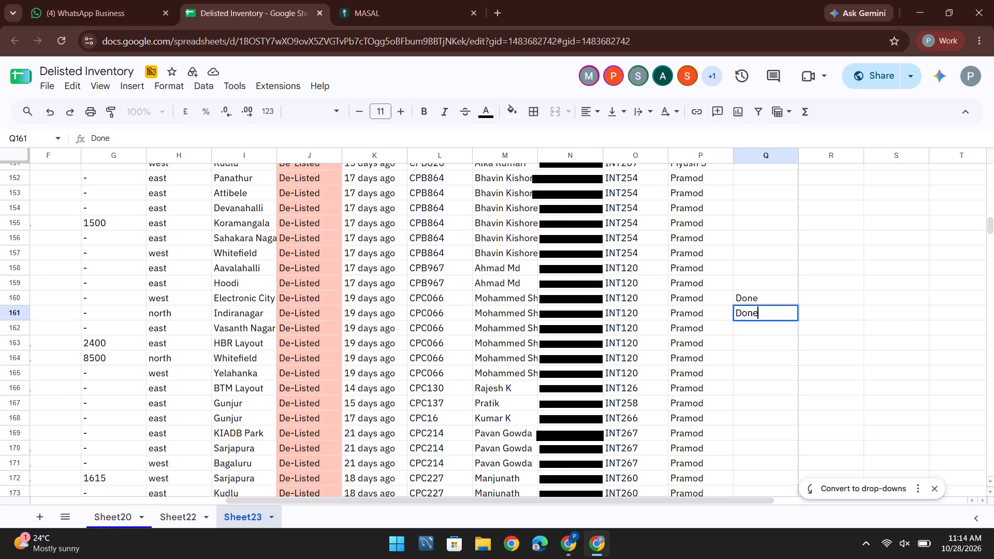
# Enter Done in column Q for CPC066's remaining rows, 162 to 165, from Vasanth Nagar to Yelahanka.
pyautogui.click(764, 322)
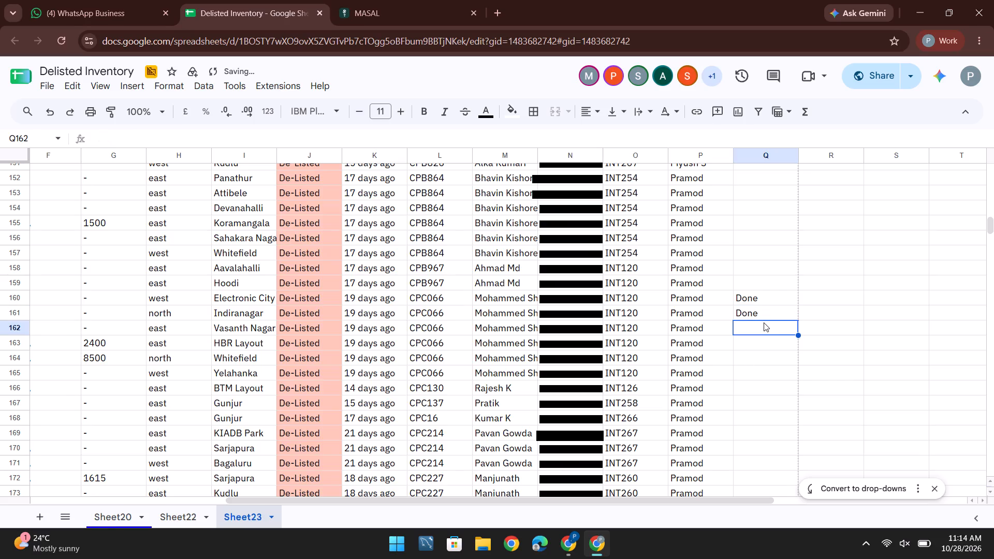
pyautogui.hotkey('shift', 'd')
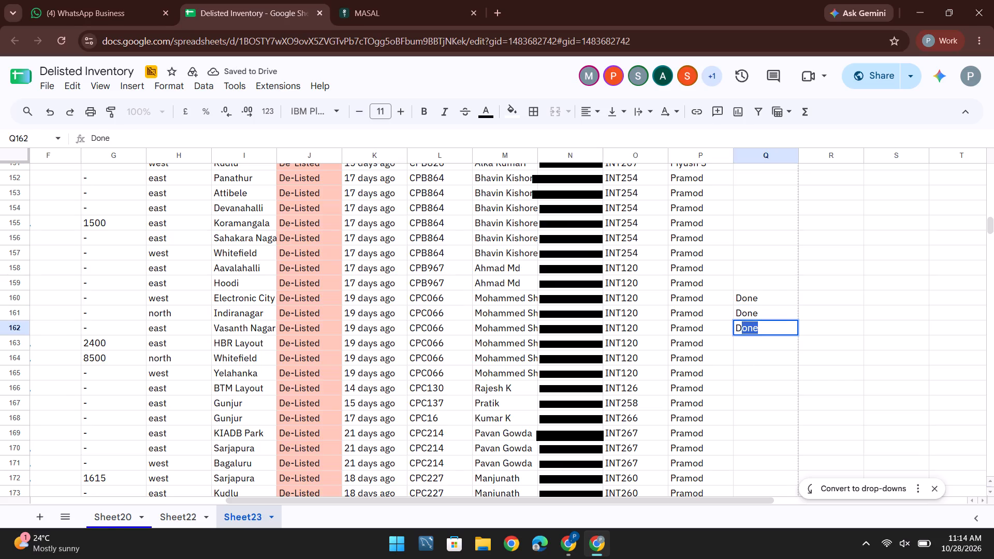
pyautogui.press('Return')
pyautogui.hotkey('shift', 'd')
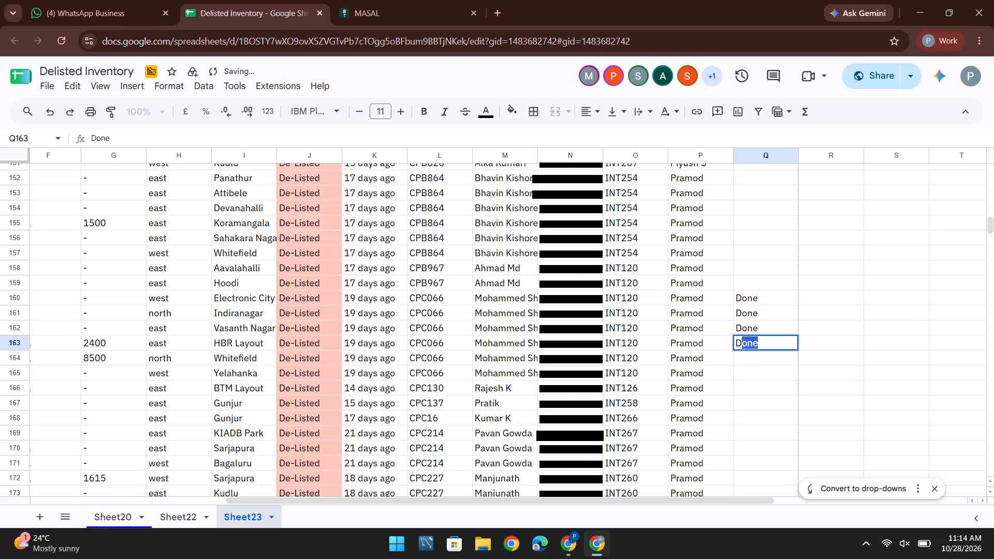
pyautogui.press('Return')
pyautogui.hotkey('shift', 'd')
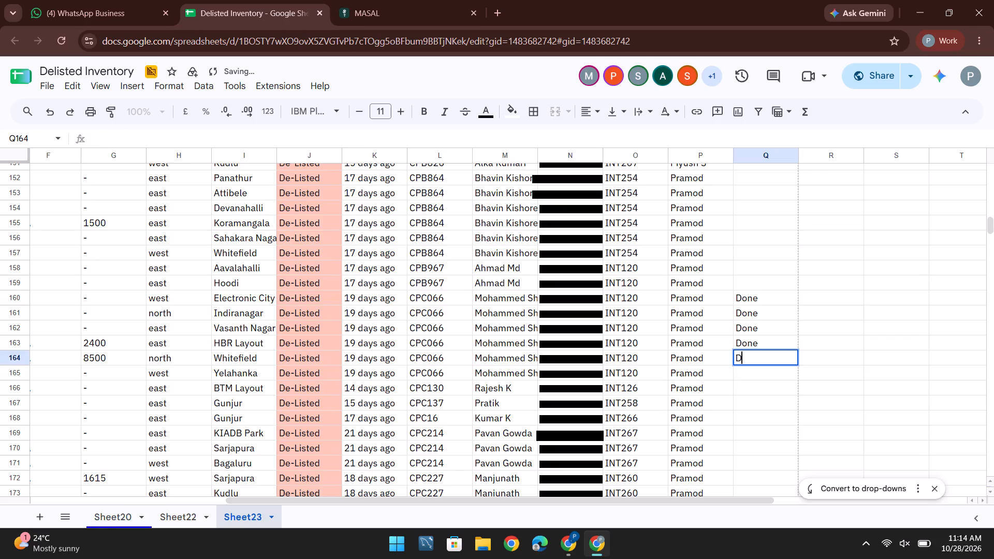
pyautogui.press('Return')
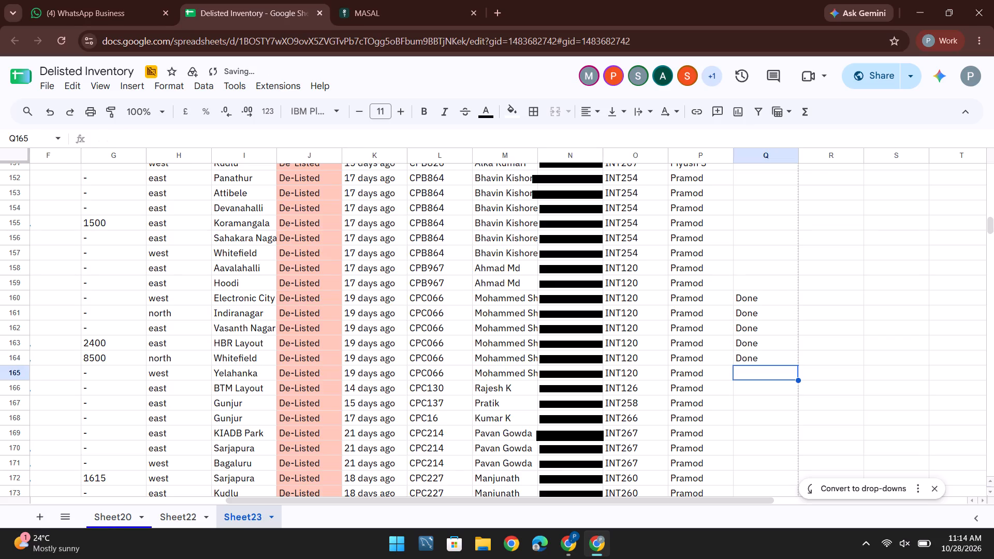
pyautogui.hotkey('shift', 'd')
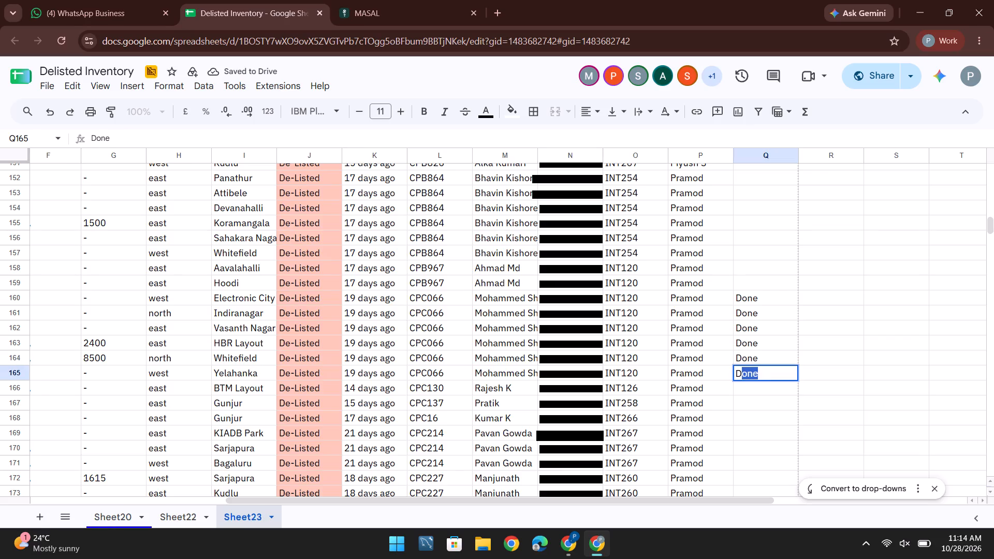
pyautogui.press('Return')
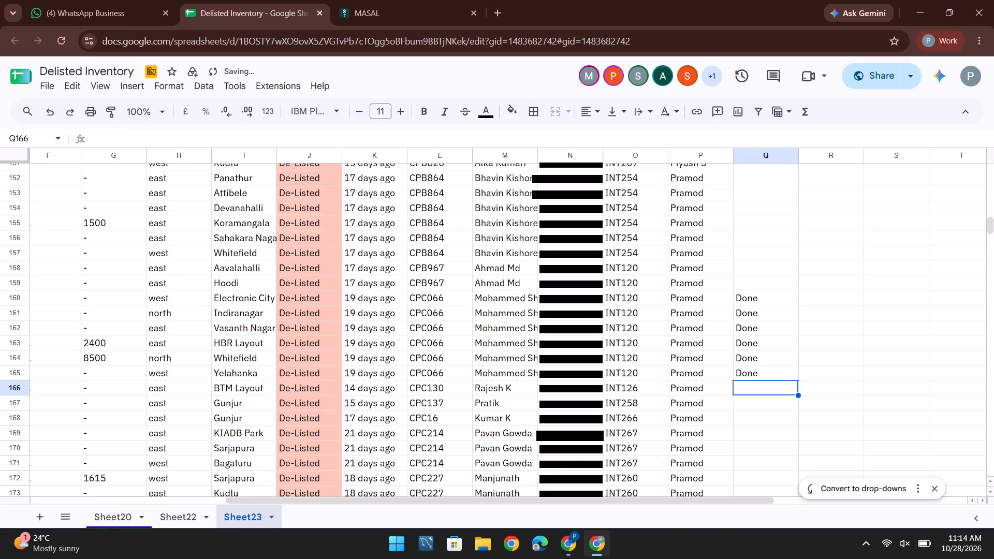
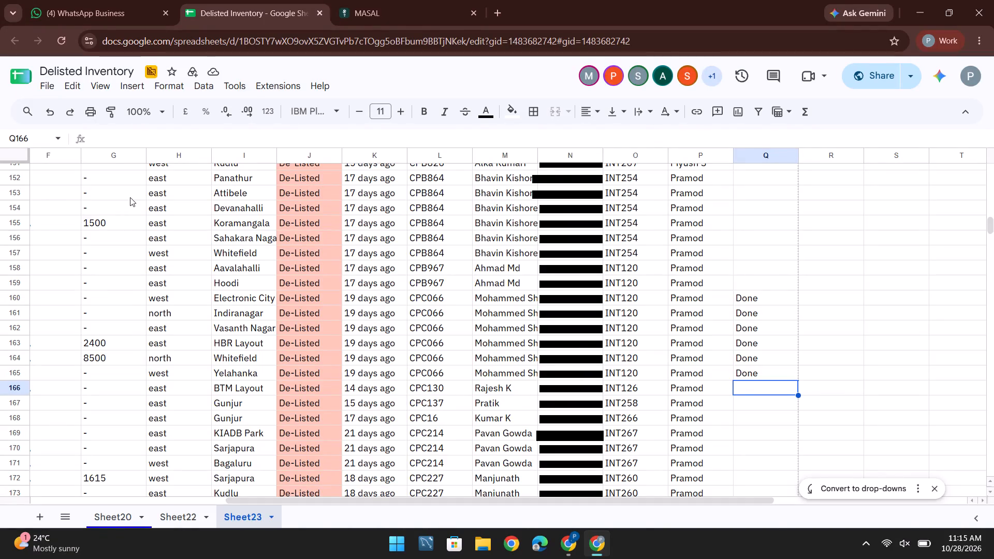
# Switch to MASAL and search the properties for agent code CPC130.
pyautogui.click(404, 10)
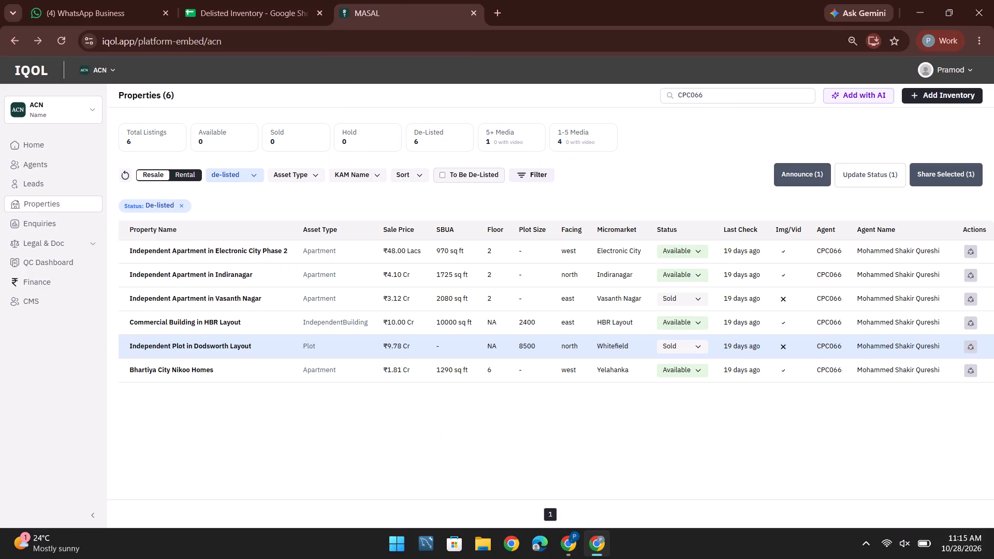
pyautogui.click(735, 89)
pyautogui.press('BackSpace')
pyautogui.press('BackSpace')
pyautogui.press('BackSpace')
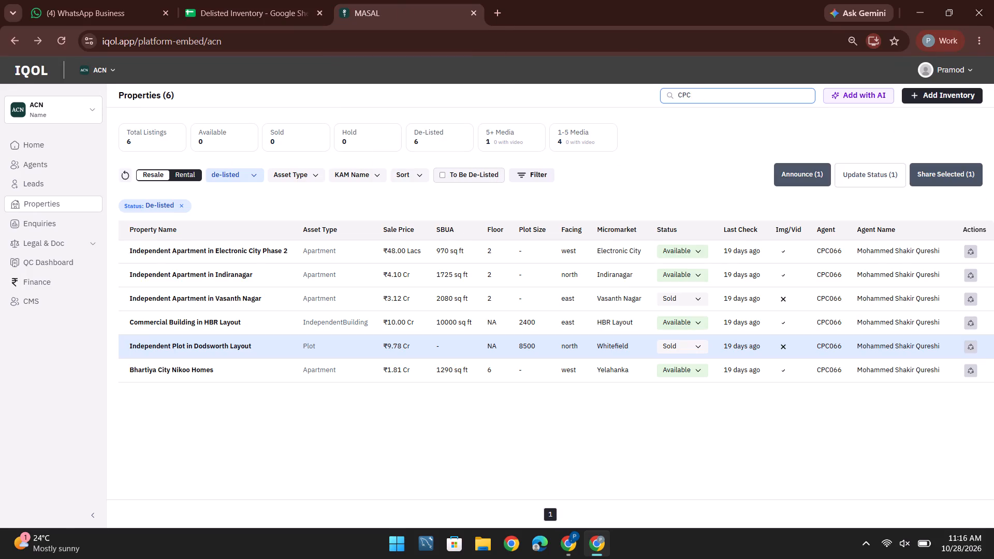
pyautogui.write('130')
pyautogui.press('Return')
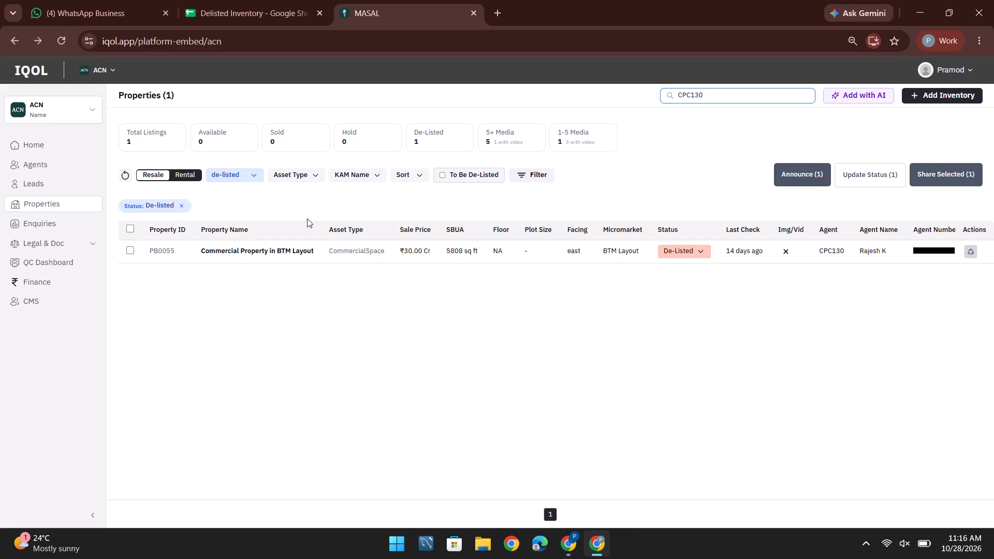
# Extend the property status filter to include Available and Sold alongside De-listed.
pyautogui.click(244, 175)
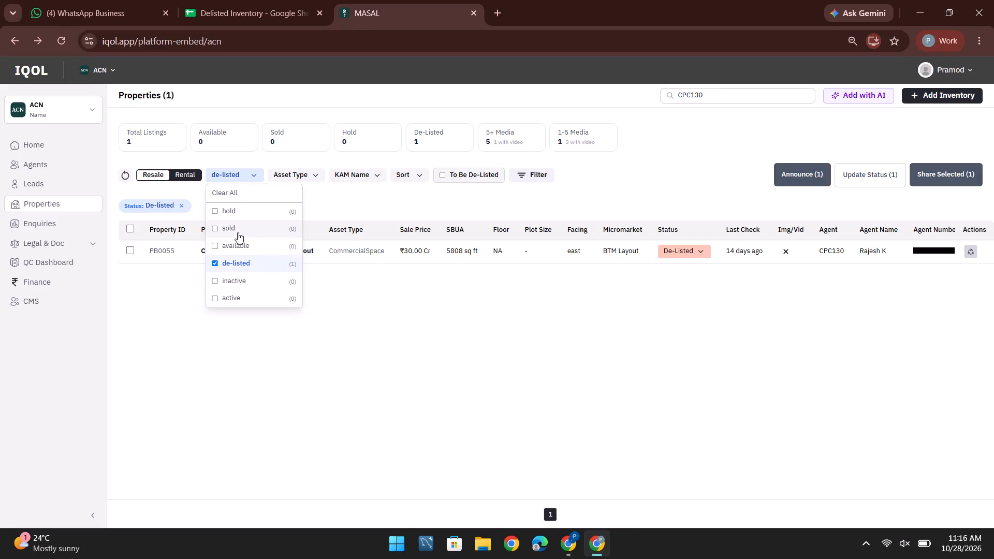
pyautogui.click(223, 244)
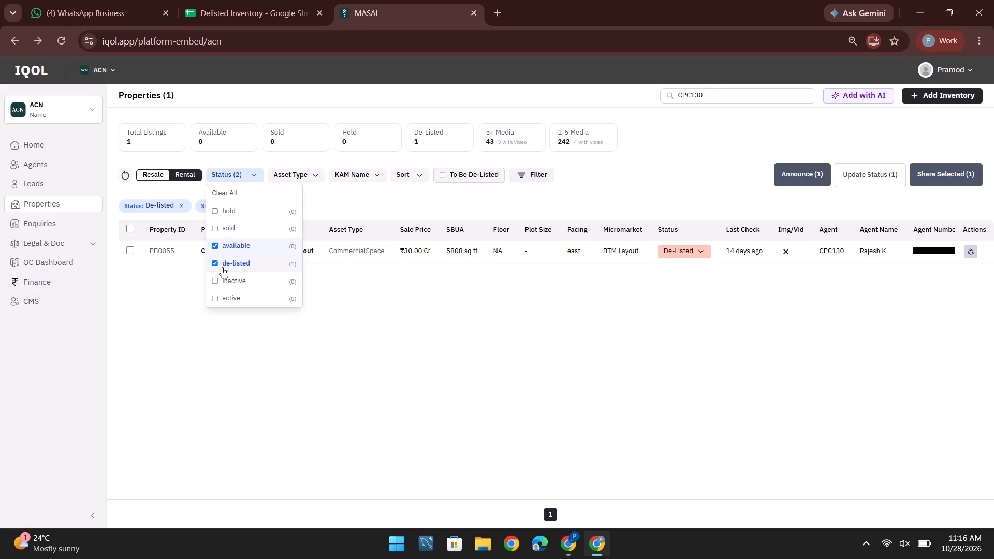
pyautogui.click(229, 226)
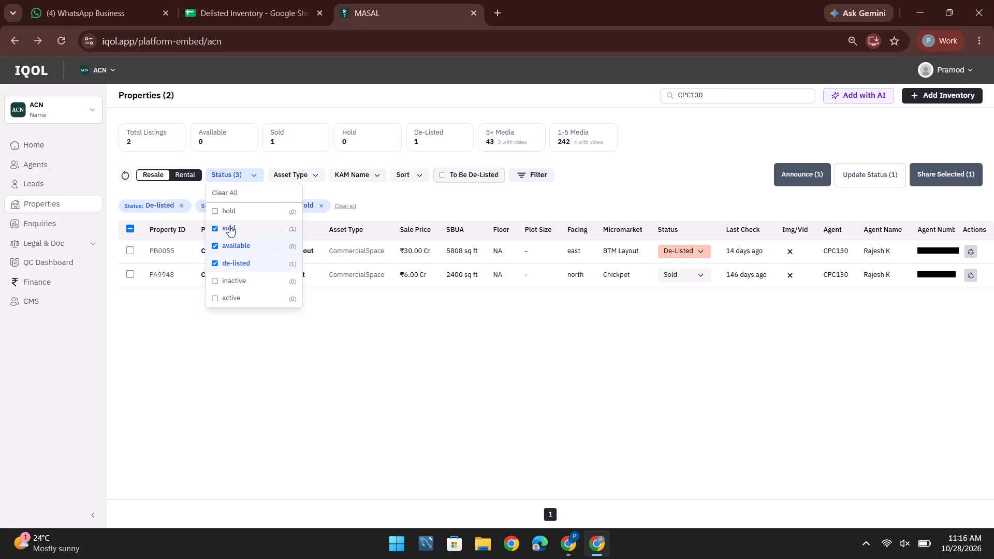
pyautogui.click(290, 353)
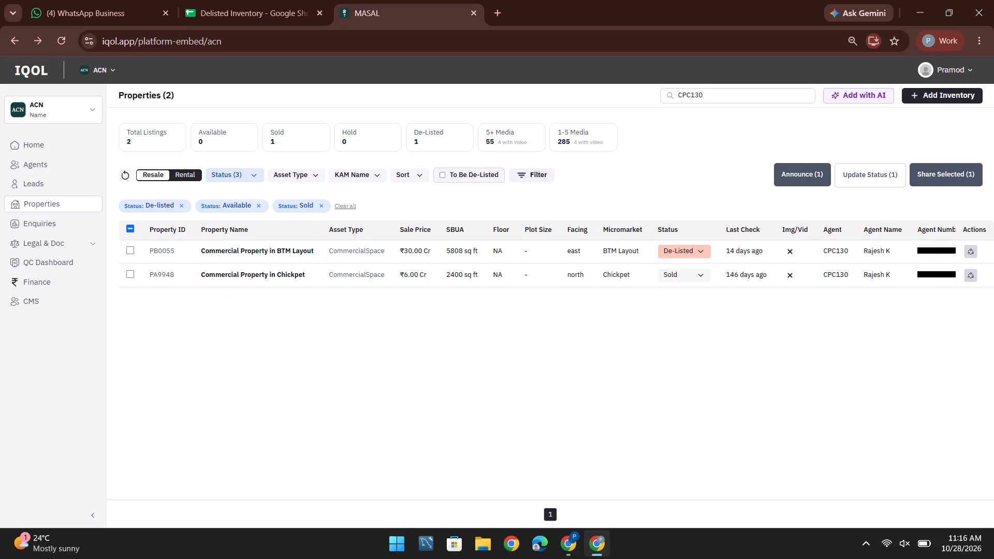
pyautogui.click(239, 170)
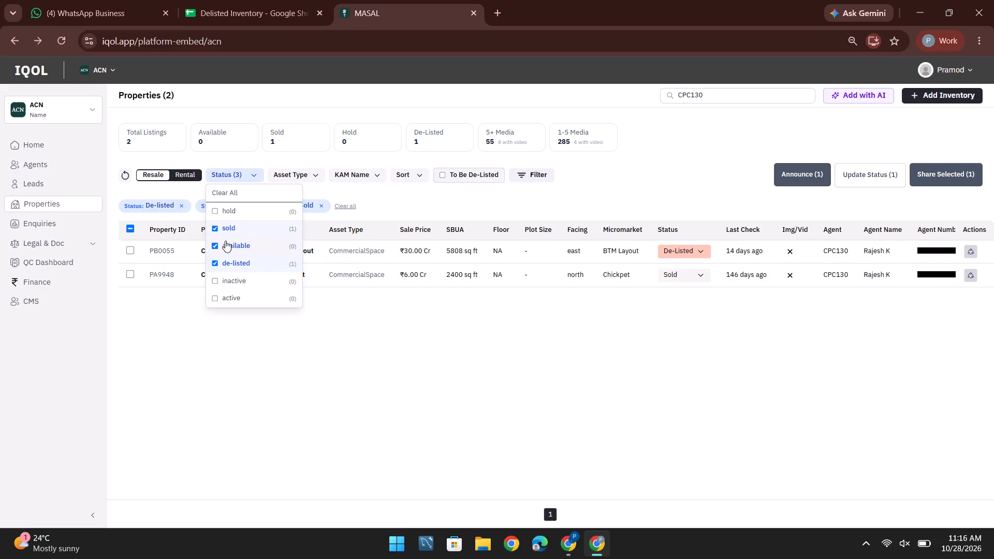
pyautogui.click(334, 151)
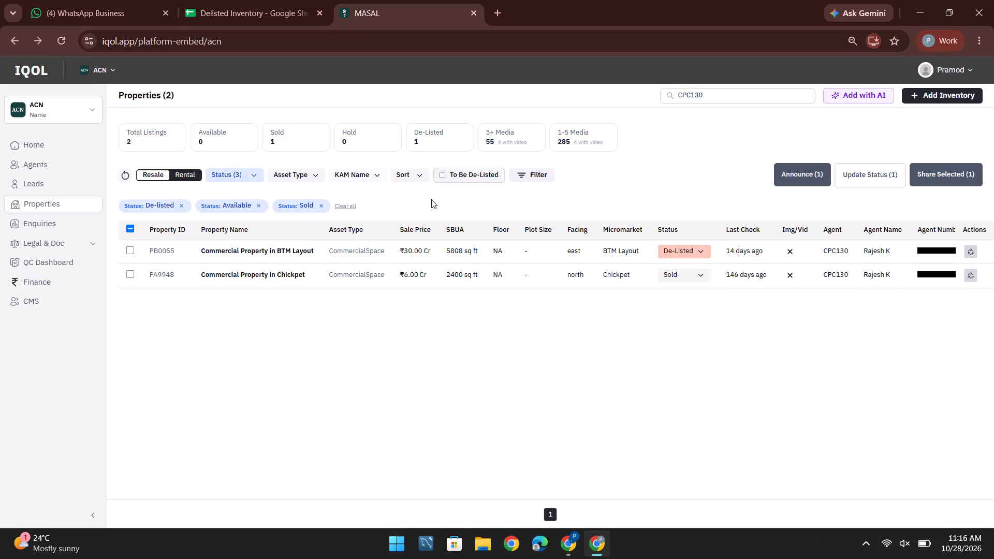
pyautogui.click(871, 251)
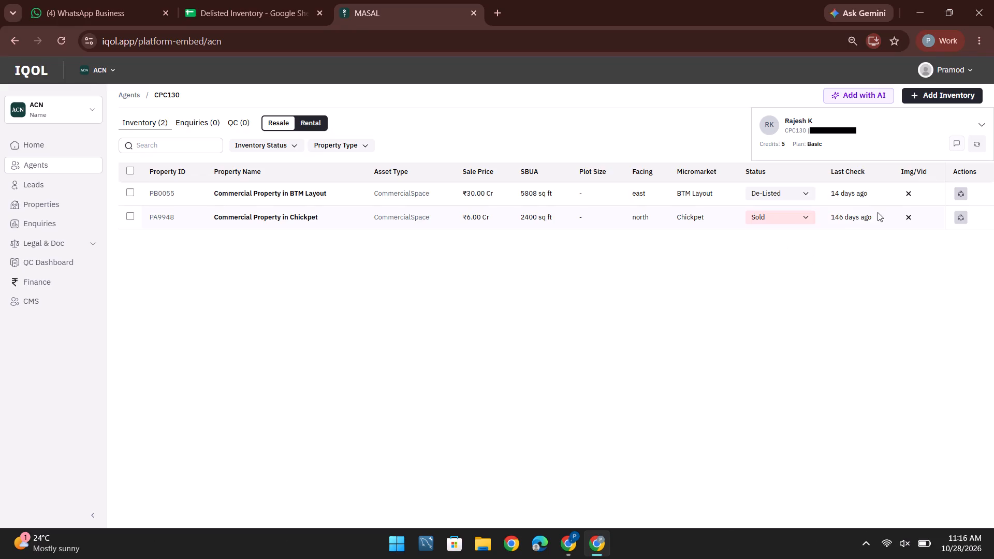
pyautogui.click(798, 120)
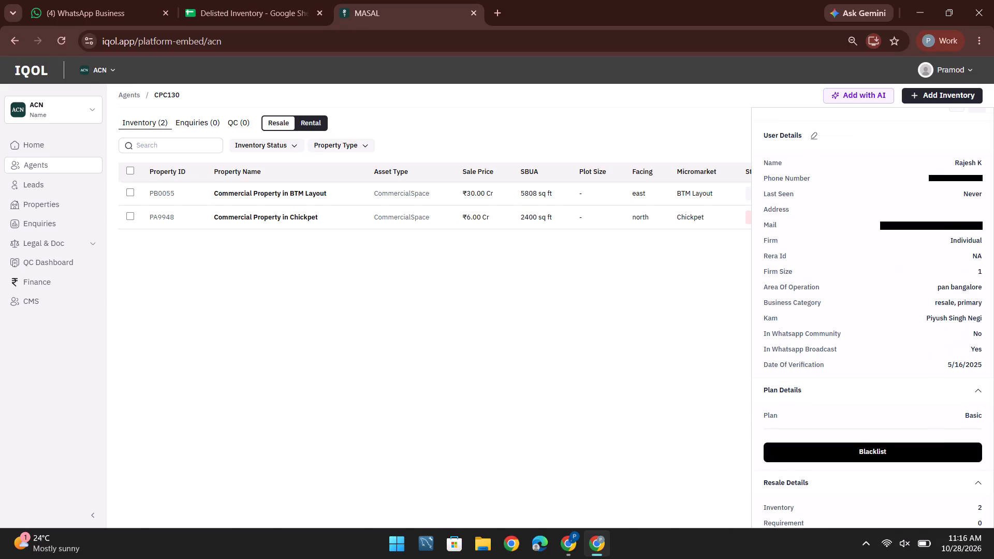
pyautogui.click(565, 397)
pyautogui.click(691, 428)
pyautogui.scroll(-3, 892, 394)
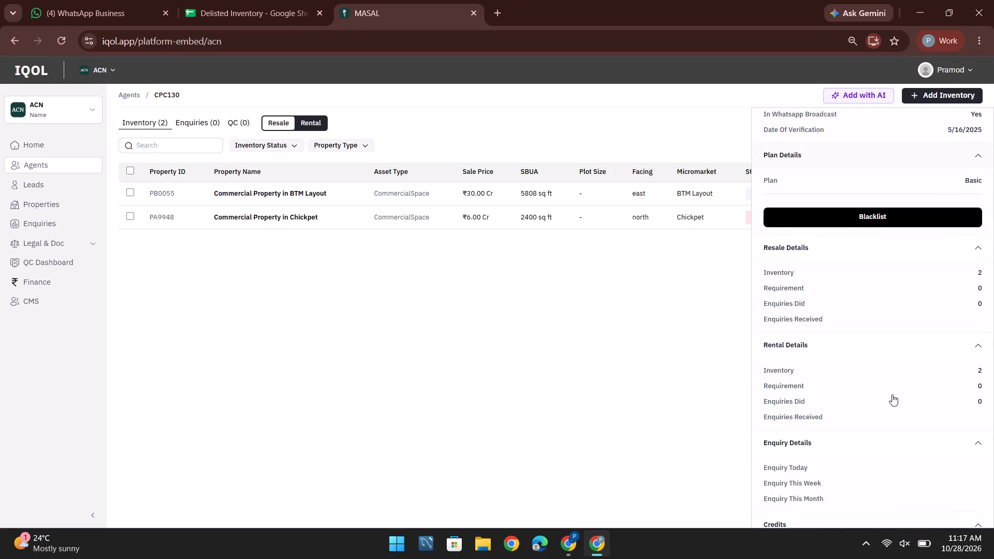
pyautogui.scroll(-3, 892, 394)
pyautogui.scroll(10, 892, 394)
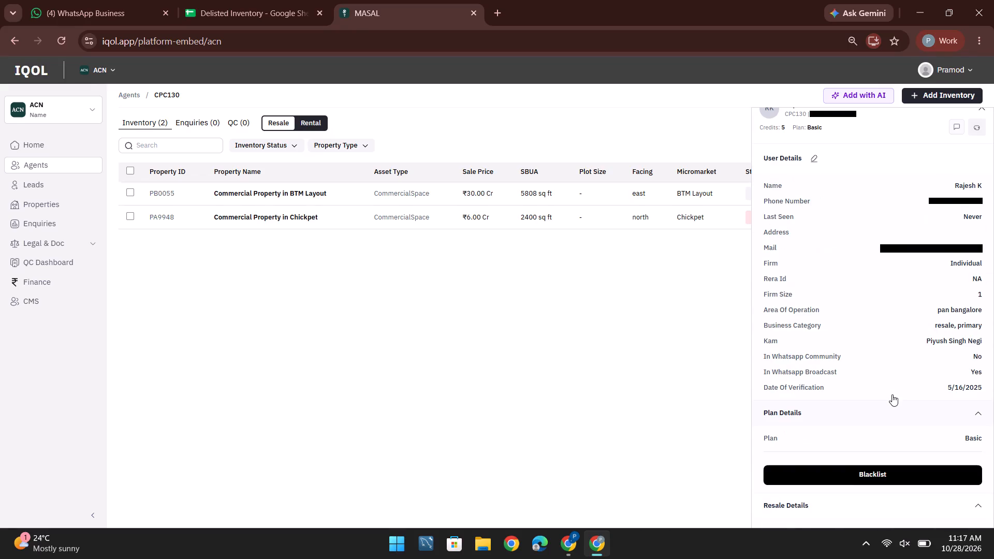
pyautogui.scroll(-5, 892, 394)
pyautogui.hscroll(3, 892, 394)
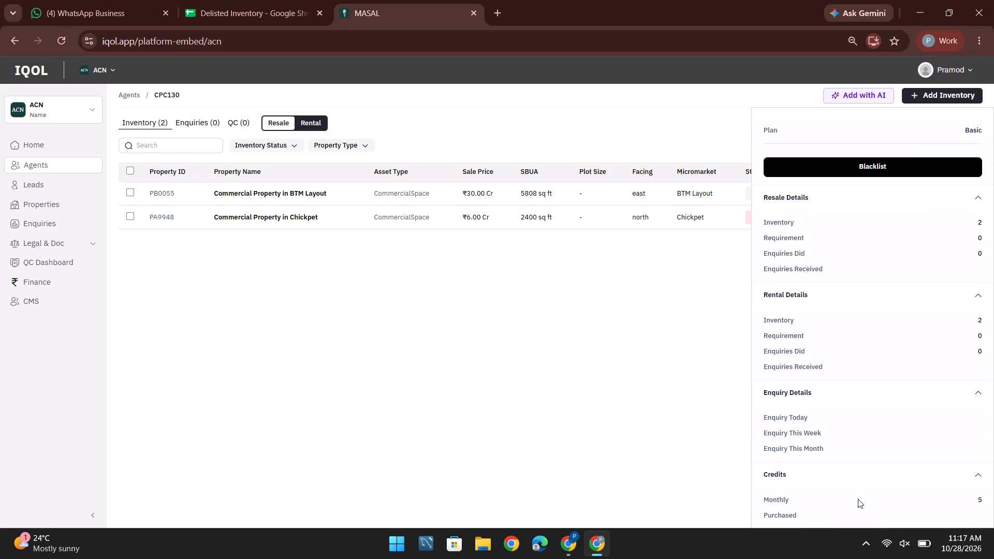
pyautogui.click(797, 517)
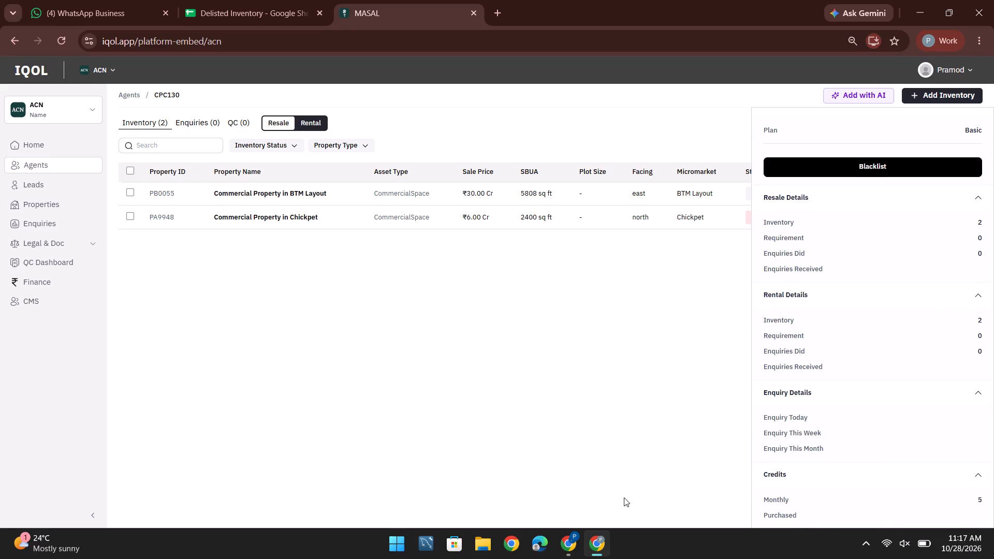
pyautogui.click(624, 497)
pyautogui.scroll(7, 854, 385)
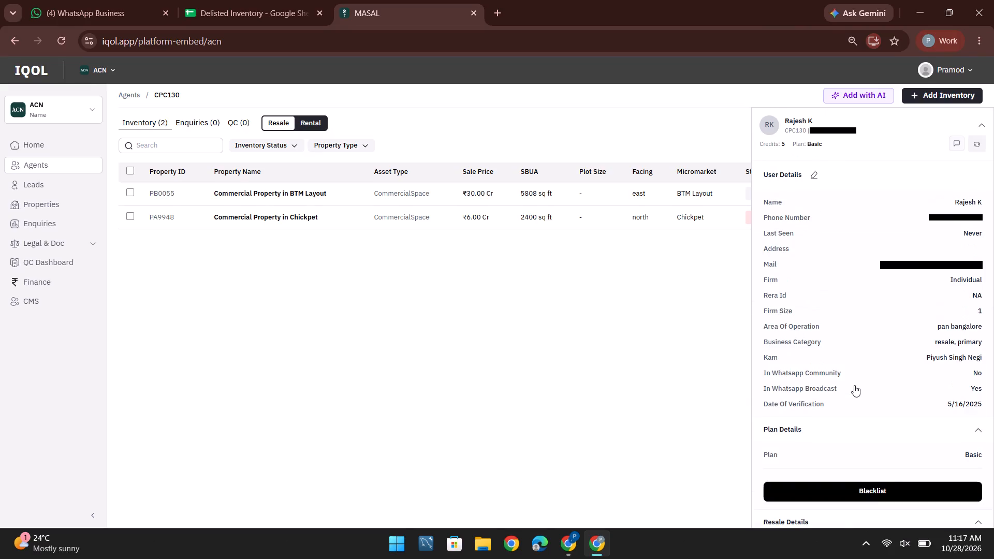
pyautogui.click(984, 124)
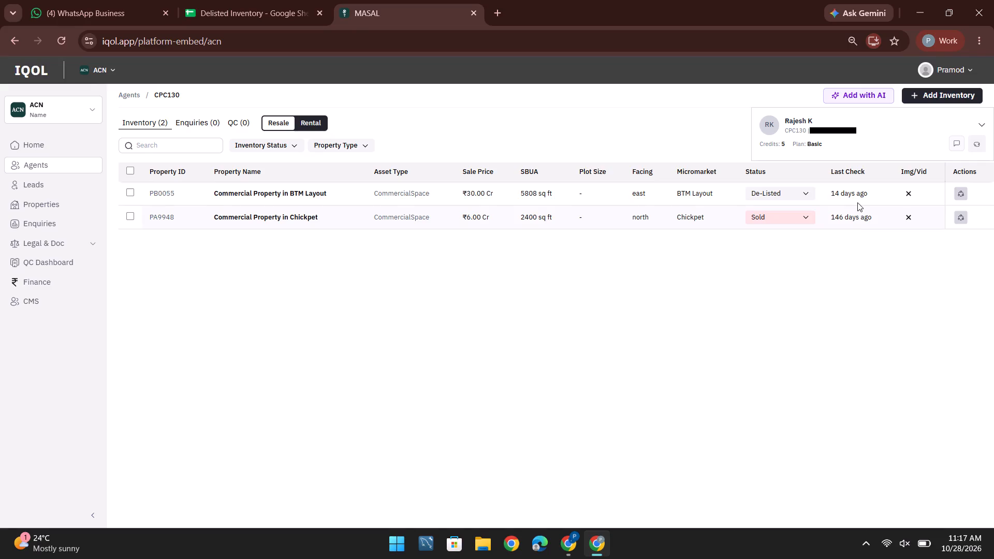
pyautogui.hscroll(-2, 857, 202)
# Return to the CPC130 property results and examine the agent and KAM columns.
pyautogui.click(13, 50)
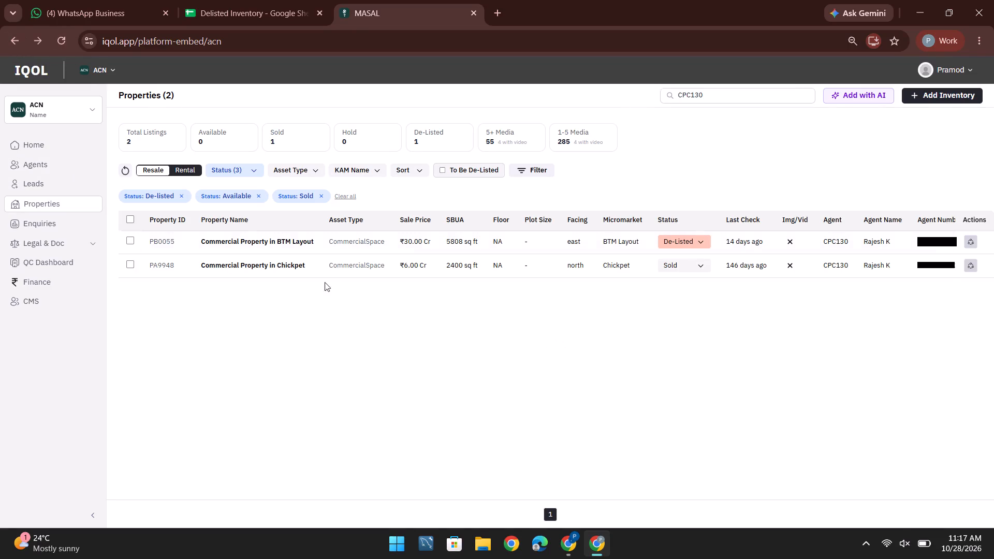
pyautogui.hscroll(-4, 353, 273)
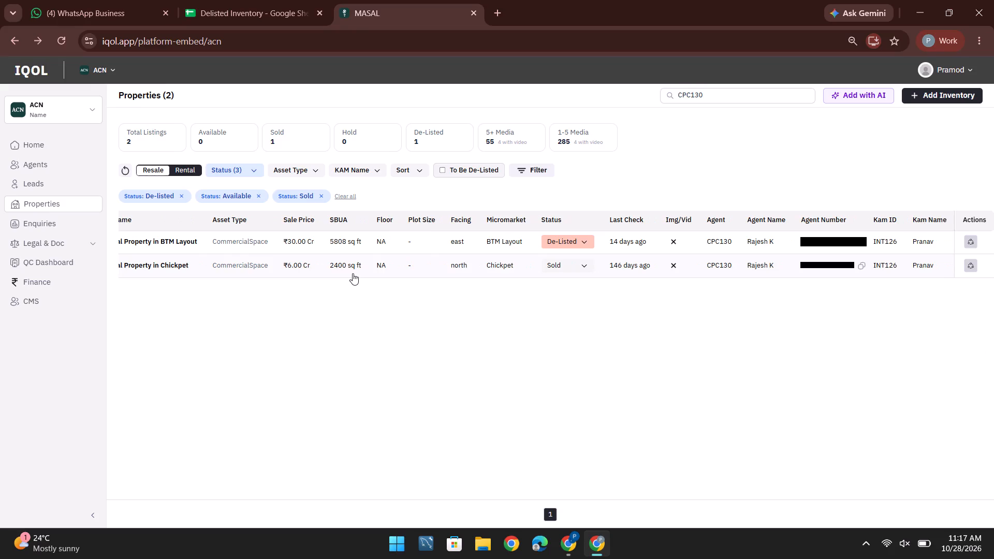
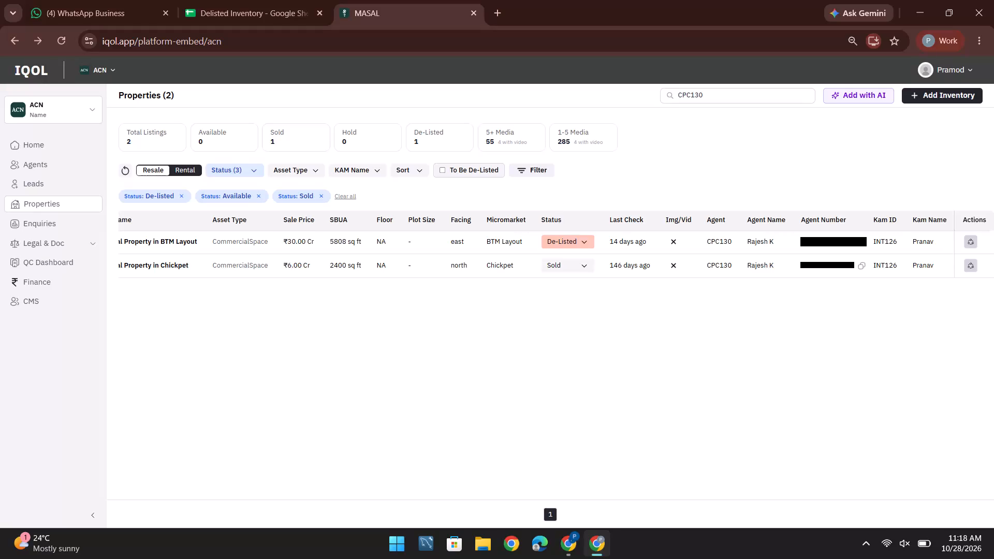
# Change the status of agent CPC130's BTM Layout property from De-Listed to Available.
pyautogui.click(575, 243)
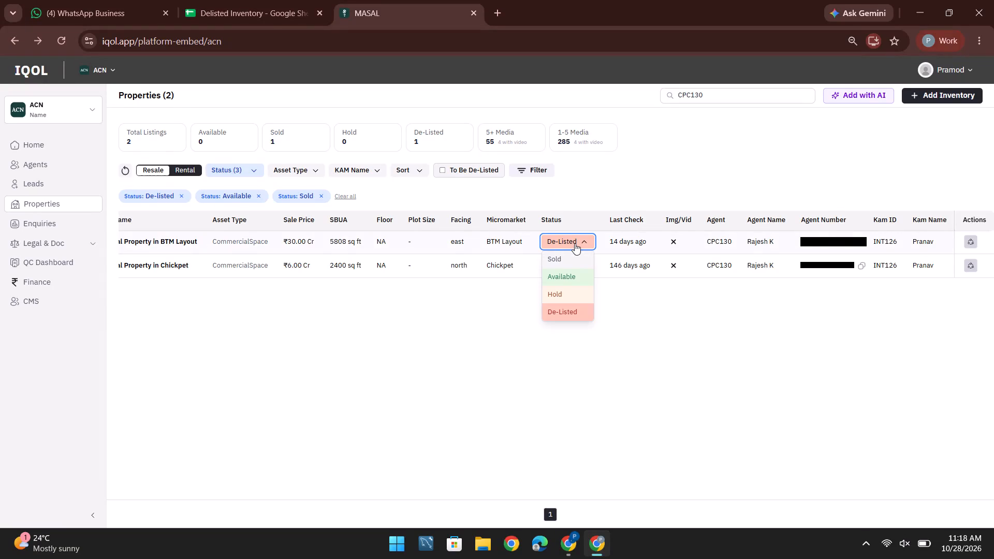
pyautogui.click(555, 280)
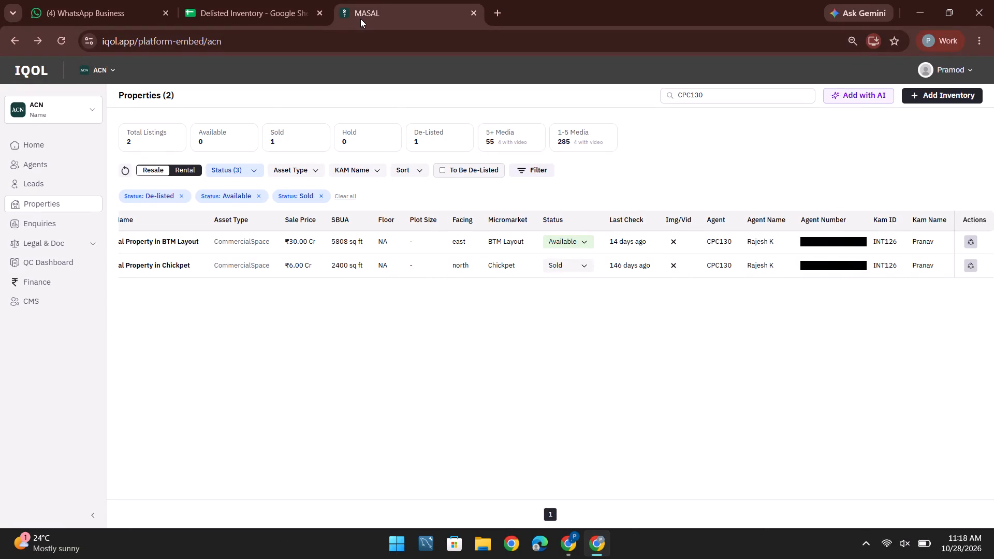
# Switch to the Delisted Inventory spreadsheet and mark CPC130's BTM Layout row 166 as Done in column Q.
pyautogui.click(207, 1)
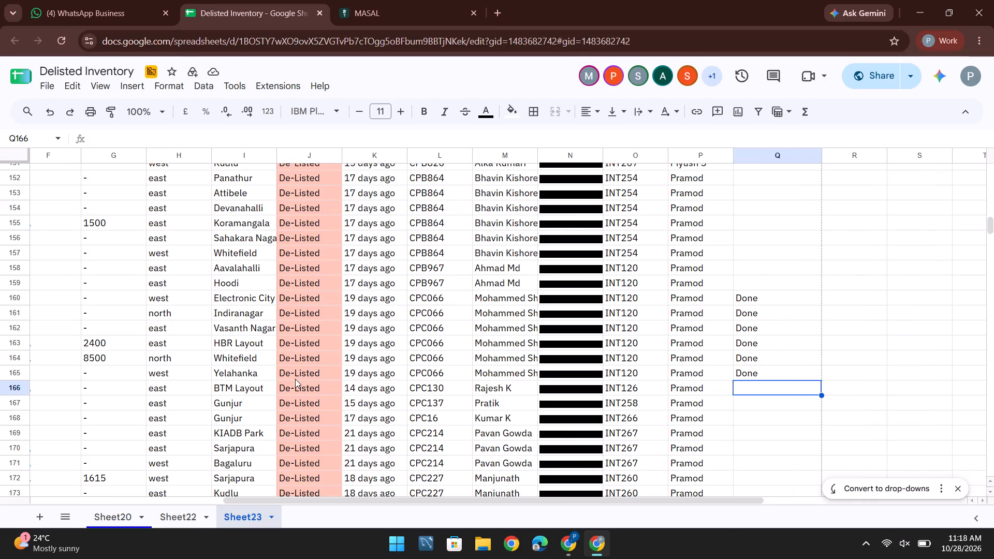
pyautogui.hotkey('shift', 'd')
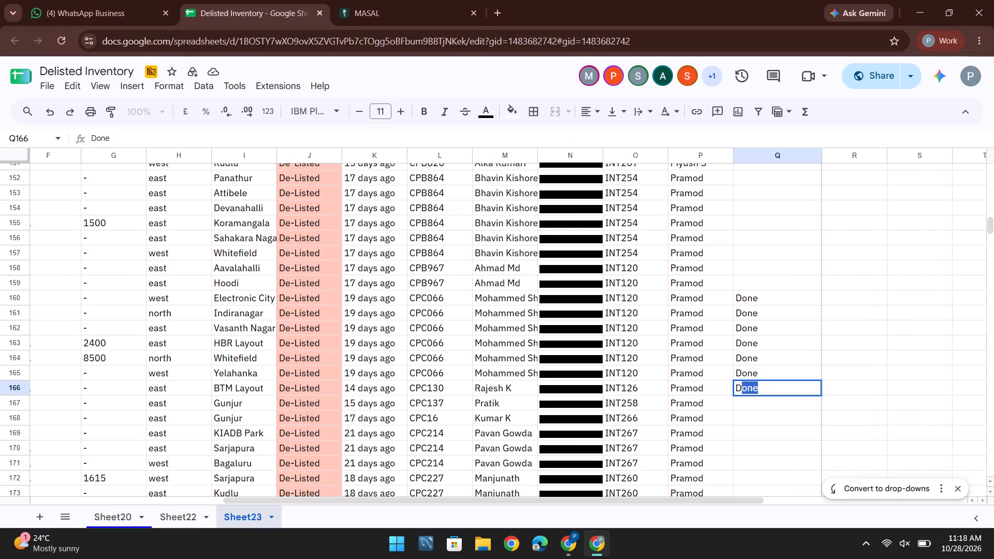
pyautogui.press('Return')
pyautogui.press('Down')
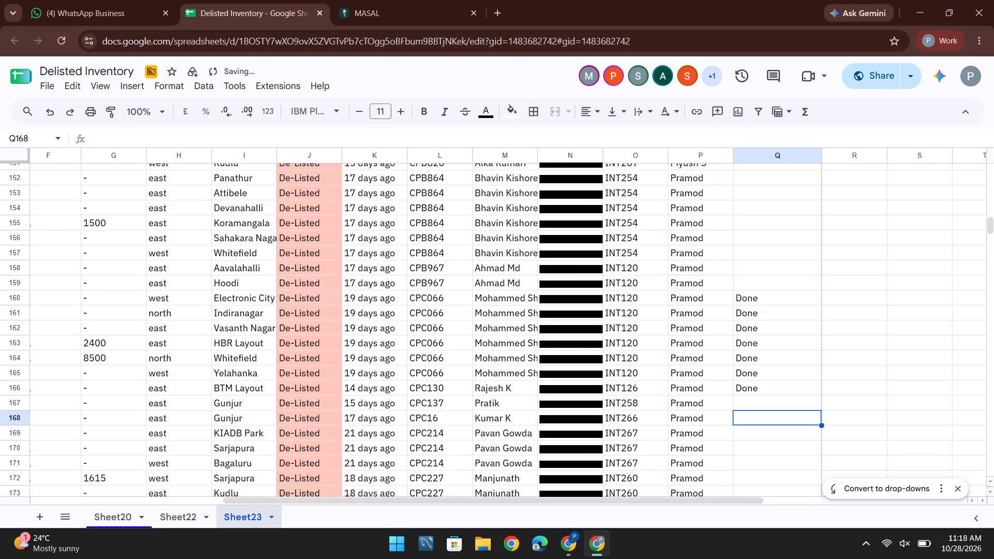
pyautogui.press('Up')
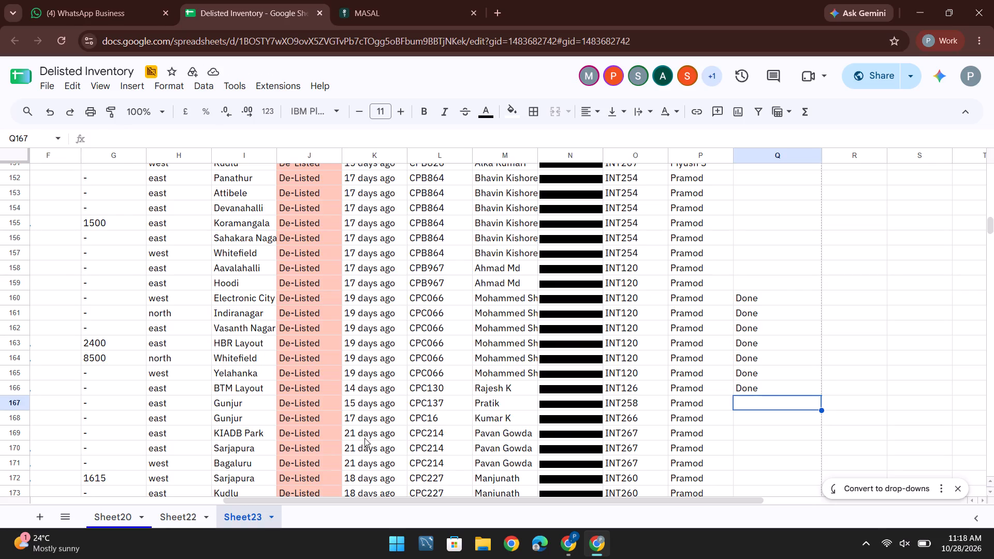
pyautogui.doubleClick(423, 403)
pyautogui.doubleClick(423, 403)
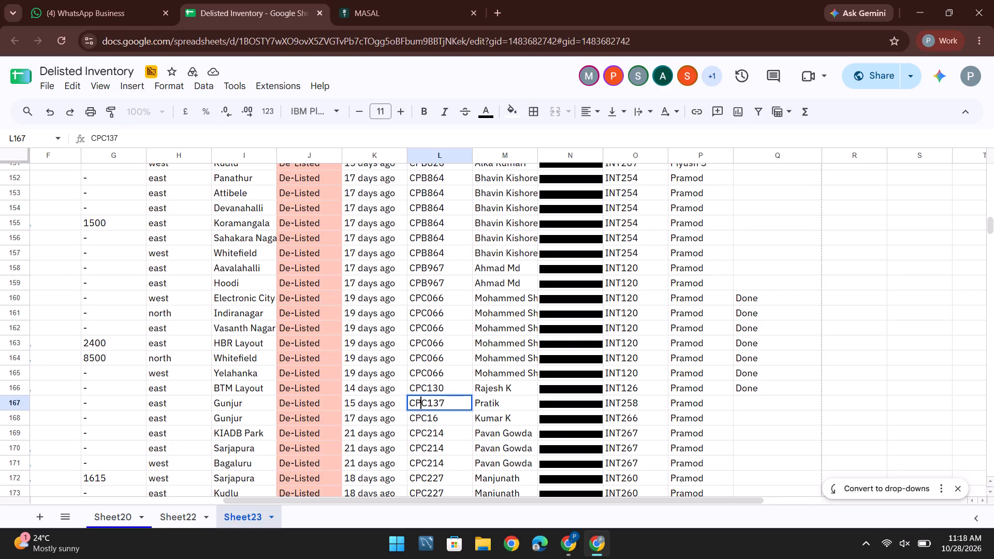
pyautogui.hotkey('ctrl', 'a')
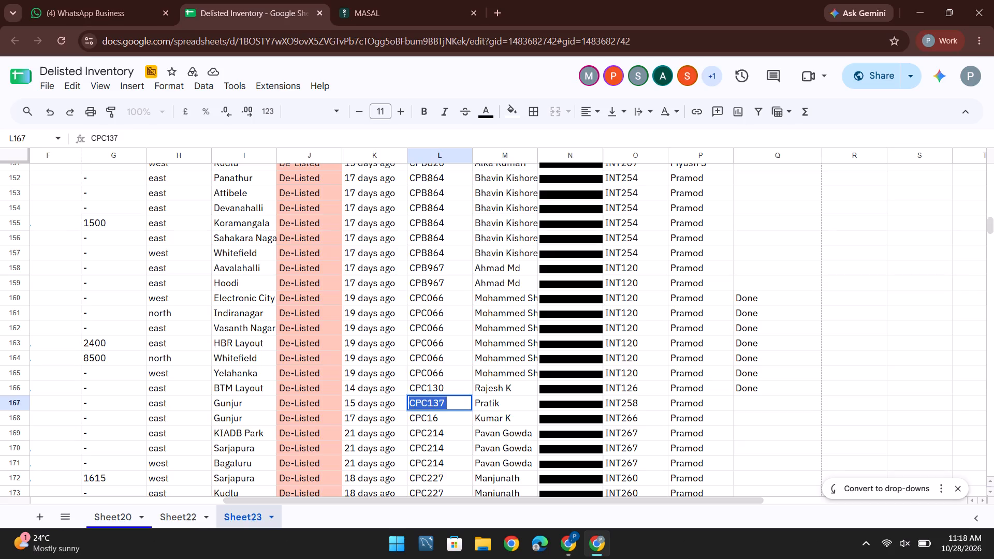
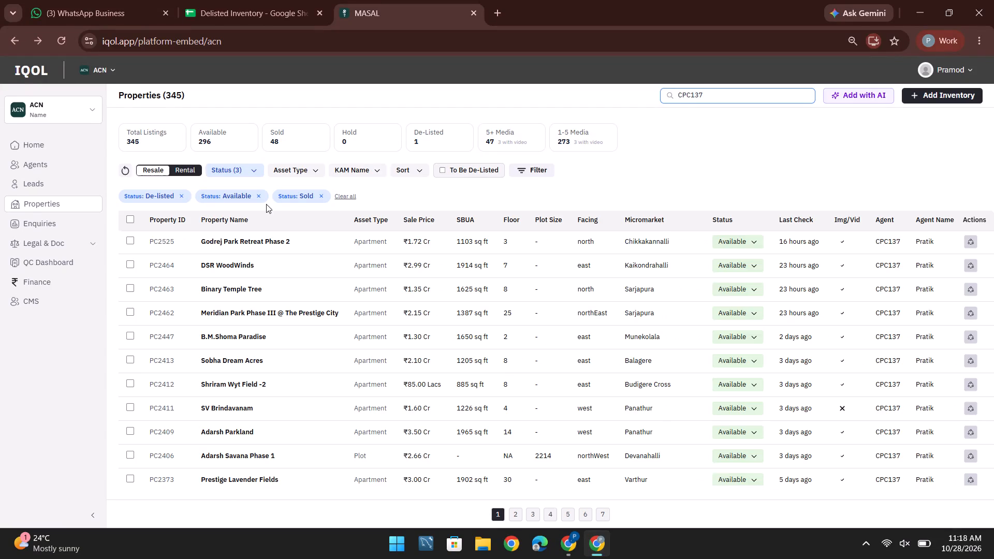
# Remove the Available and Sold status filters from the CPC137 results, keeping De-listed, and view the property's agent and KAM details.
pyautogui.click(256, 193)
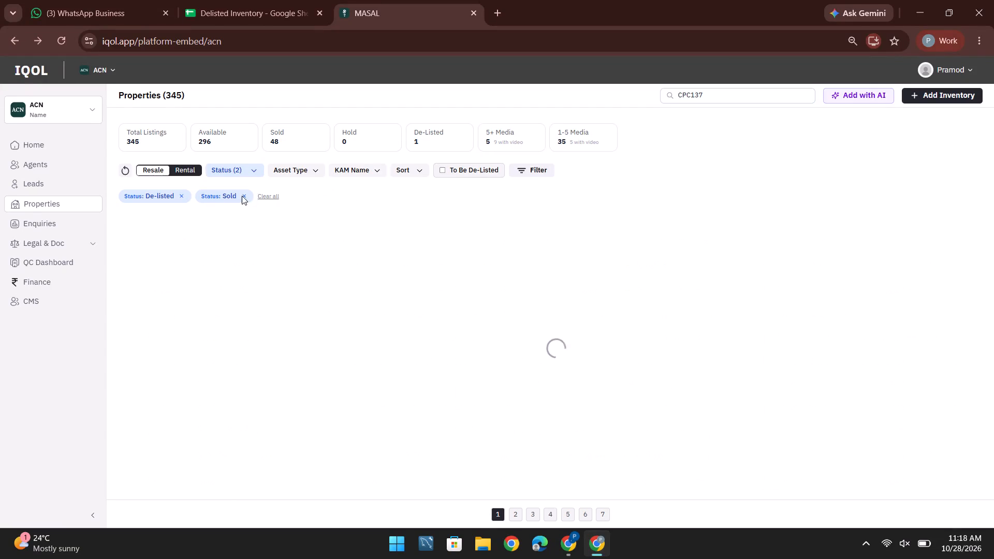
pyautogui.click(241, 196)
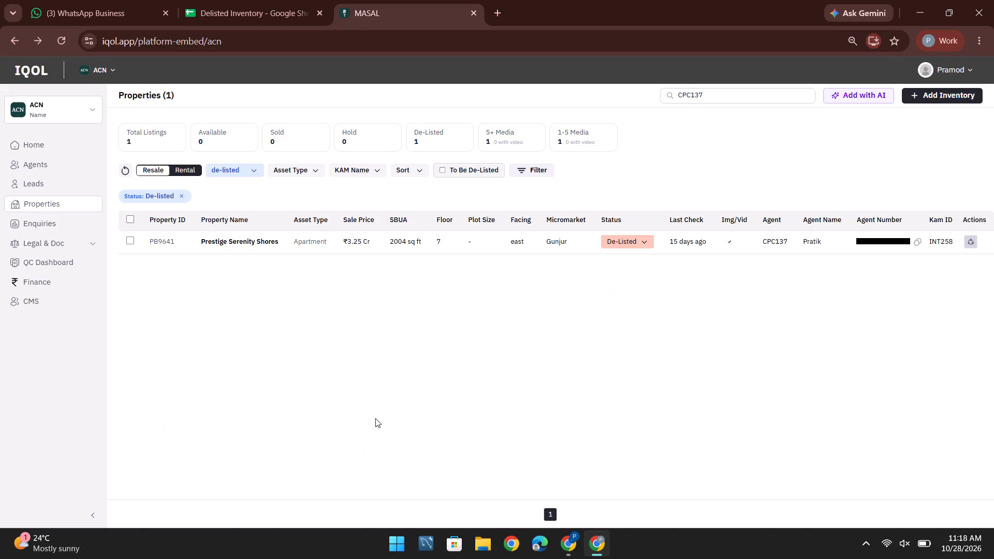
pyautogui.hscroll(-1, 886, 239)
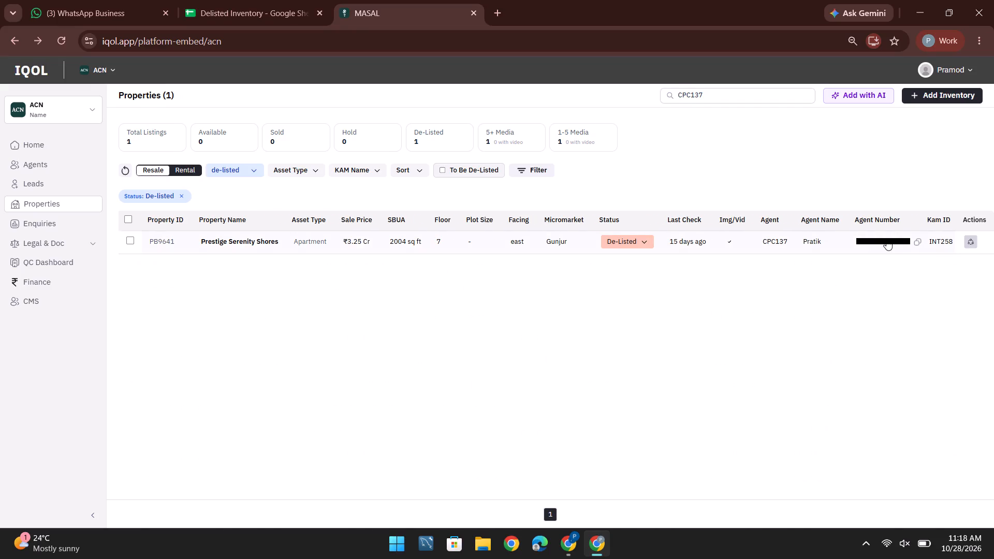
pyautogui.hscroll(-2, 886, 239)
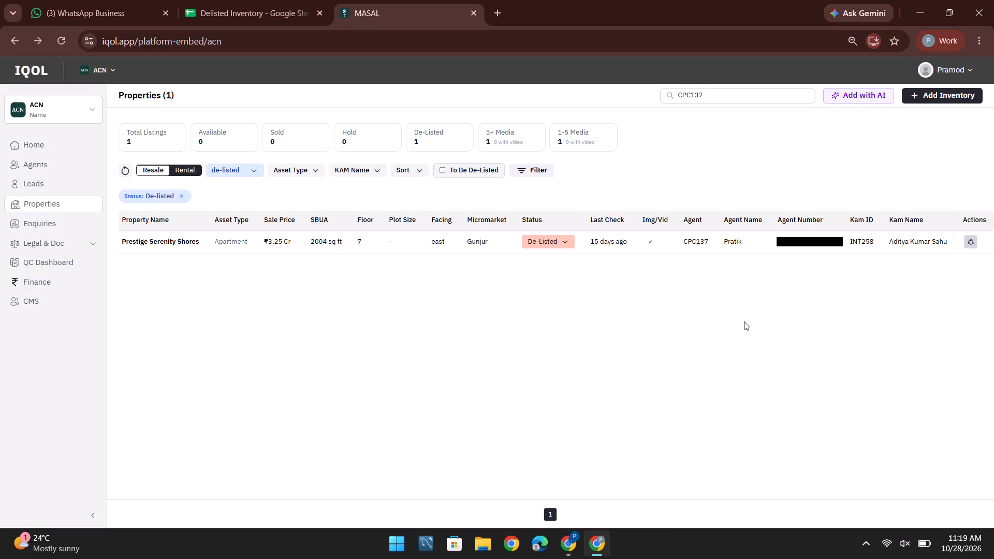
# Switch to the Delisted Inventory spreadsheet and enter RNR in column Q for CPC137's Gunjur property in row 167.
pyautogui.click(260, 4)
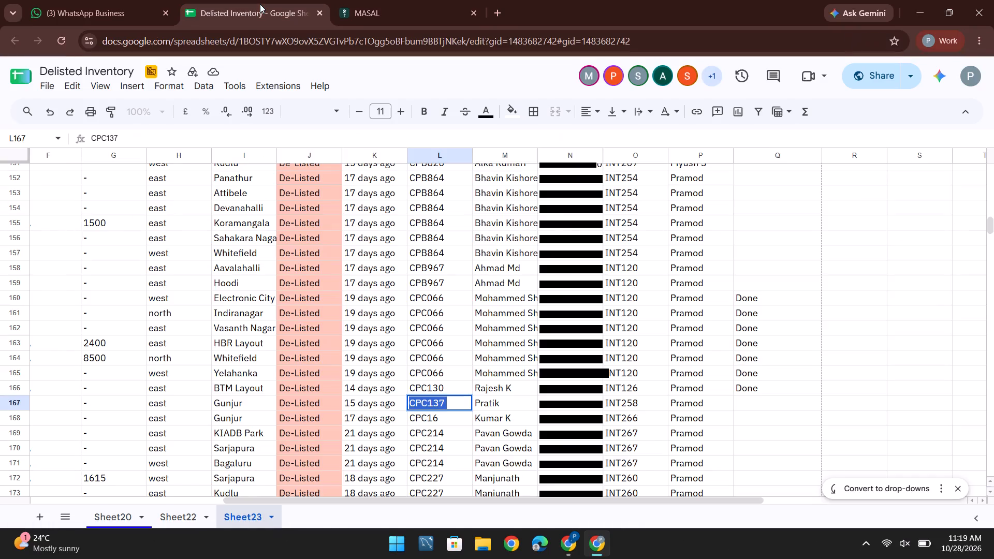
pyautogui.click(736, 403)
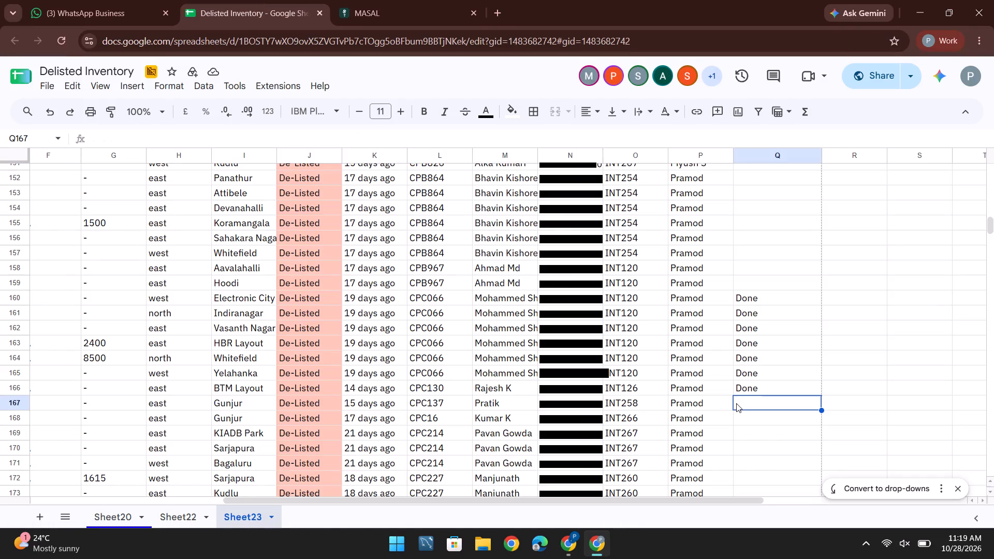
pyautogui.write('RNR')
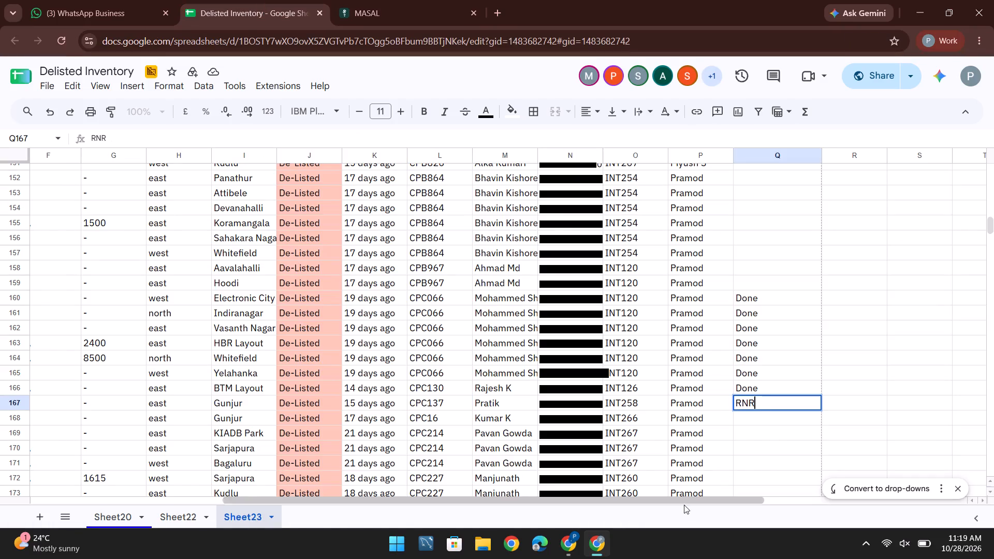
pyautogui.click(742, 419)
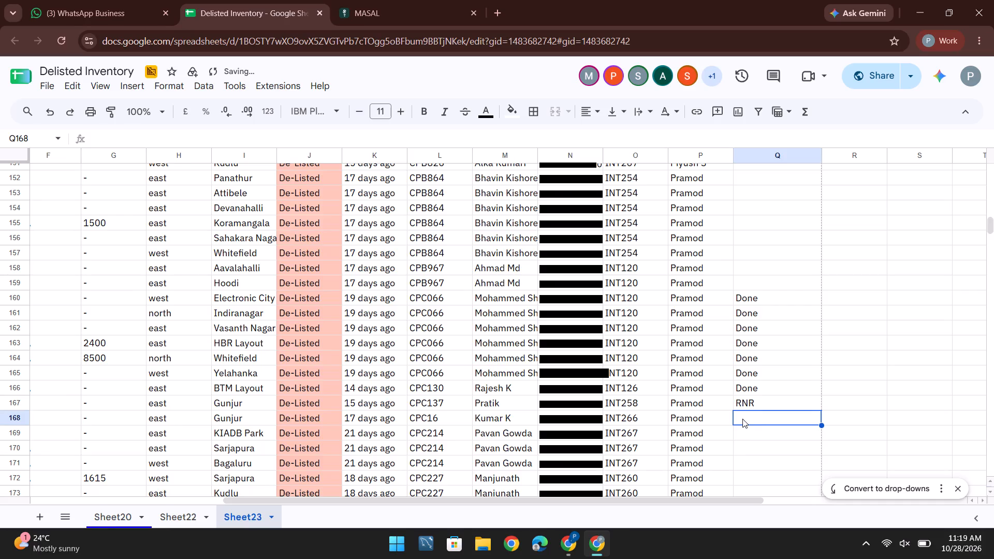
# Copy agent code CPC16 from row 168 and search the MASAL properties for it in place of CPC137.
pyautogui.click(426, 418)
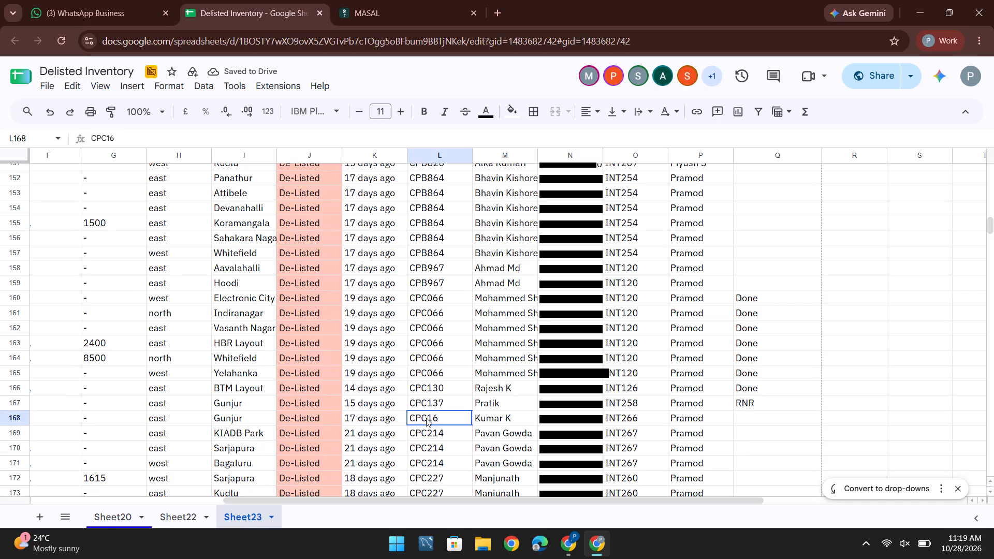
pyautogui.doubleClick(426, 418)
pyautogui.doubleClick(426, 418)
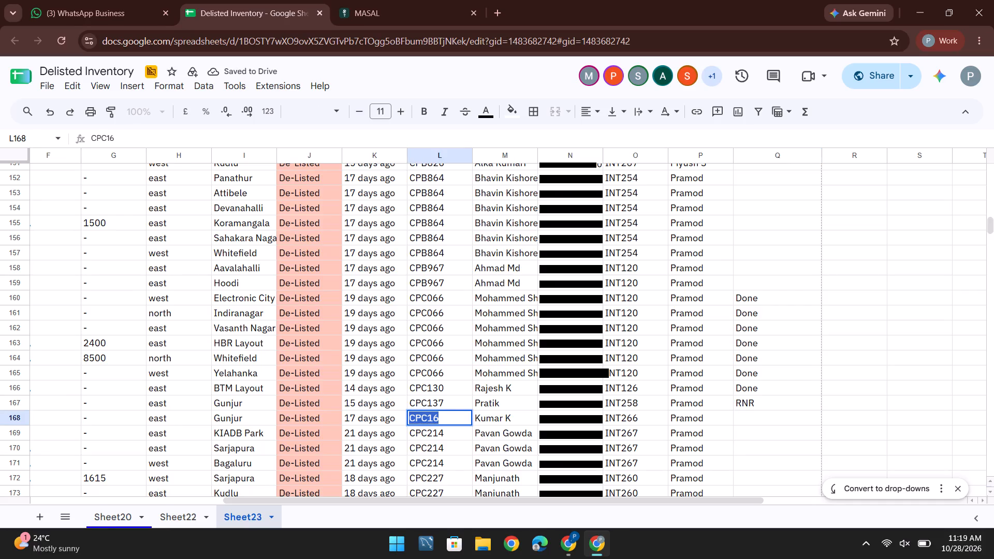
pyautogui.hotkey('ctrl', 'c')
pyautogui.click(356, 14)
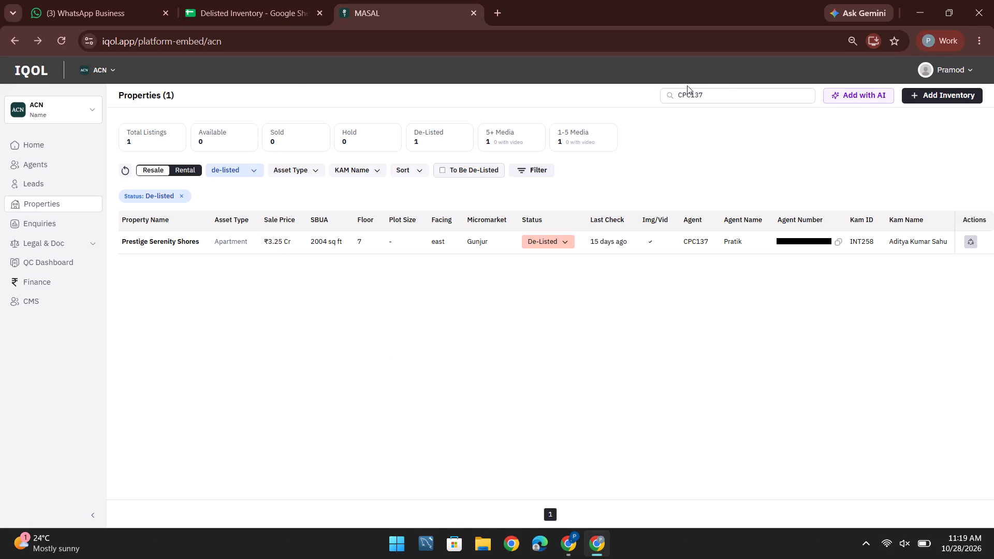
pyautogui.click(713, 93)
pyautogui.press('BackSpace')
pyautogui.press('BackSpace')
pyautogui.press('BackSpace')
pyautogui.press('BackSpace')
pyautogui.press('BackSpace')
pyautogui.press('BackSpace')
pyautogui.press('BackSpace')
pyautogui.press('BackSpace')
pyautogui.press('BackSpace')
pyautogui.press('BackSpace')
pyautogui.press('BackSpace')
pyautogui.press('BackSpace')
pyautogui.hotkey('ctrl', 'v')
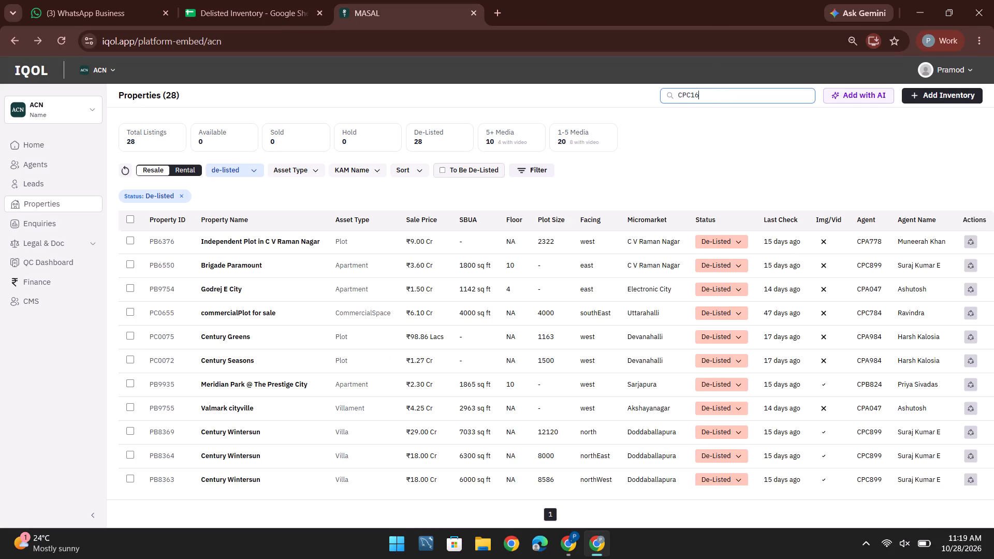
pyautogui.press('Return')
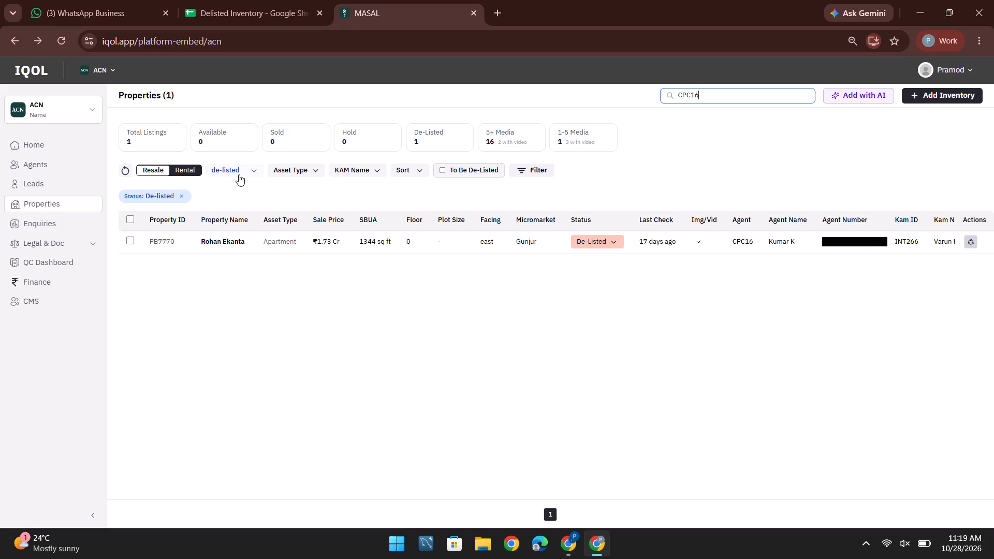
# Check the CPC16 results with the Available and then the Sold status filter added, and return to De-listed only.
pyautogui.click(251, 170)
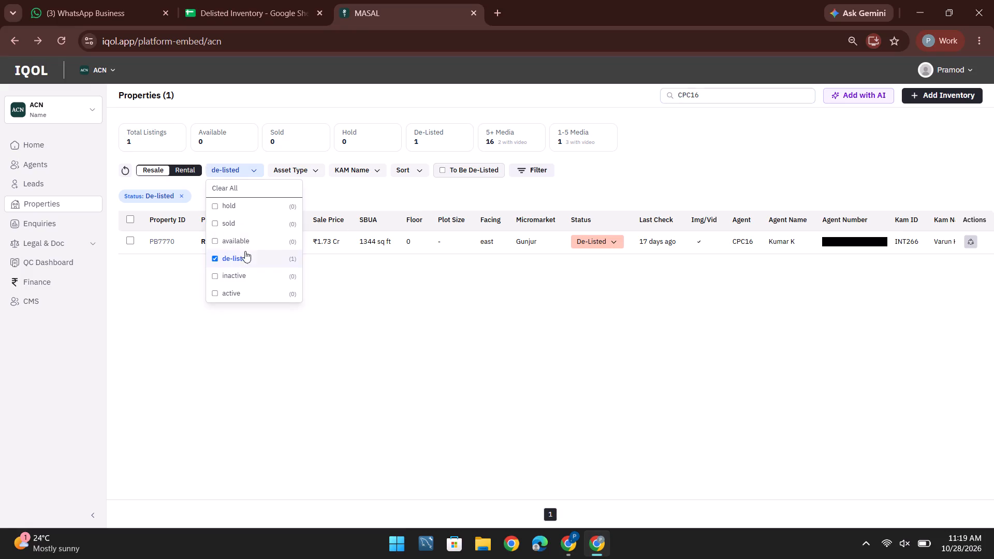
pyautogui.click(248, 243)
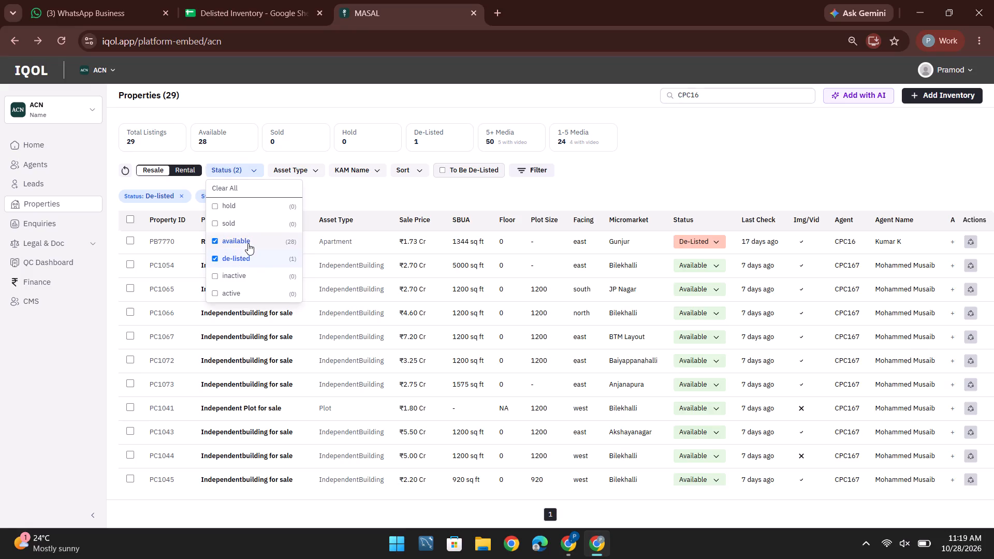
pyautogui.click(248, 243)
pyautogui.click(221, 220)
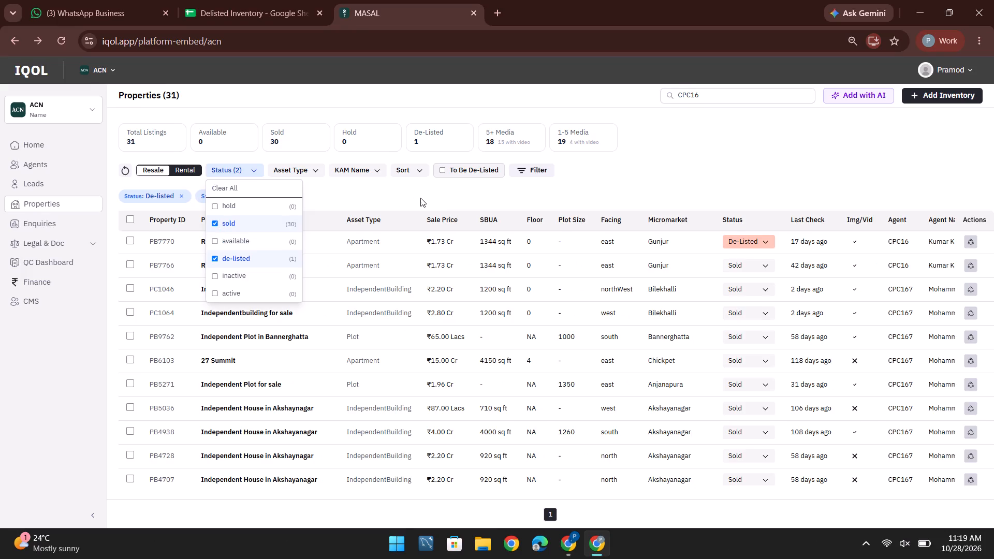
pyautogui.click(253, 227)
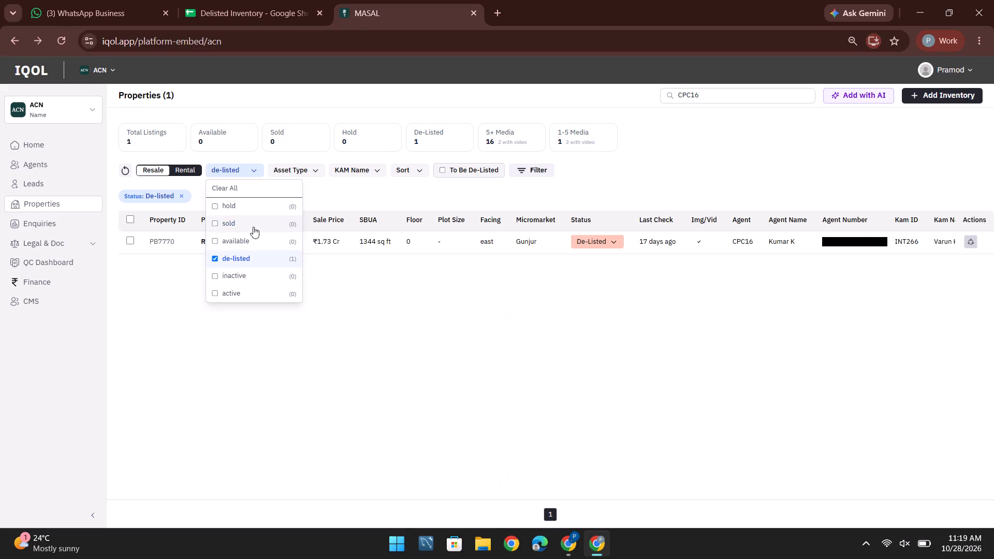
pyautogui.click(521, 192)
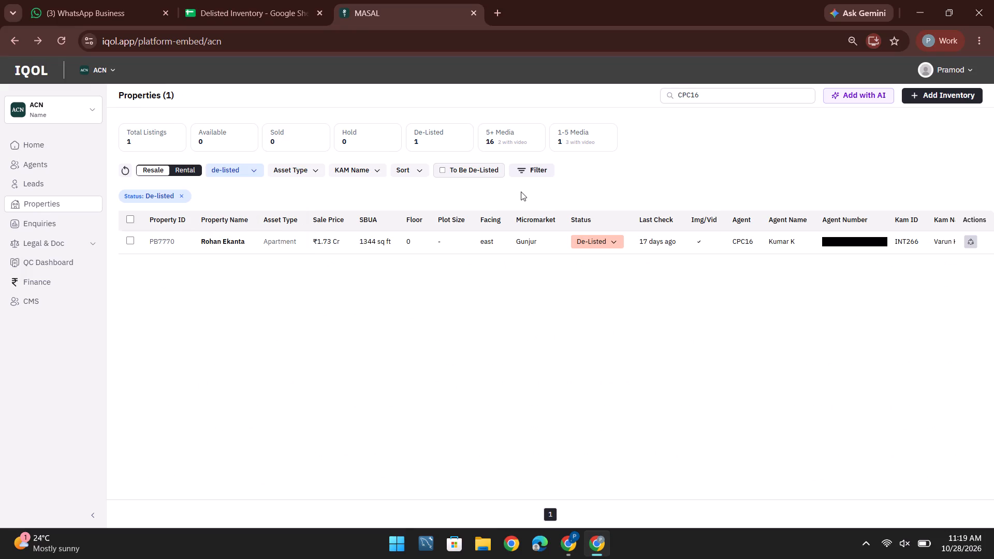
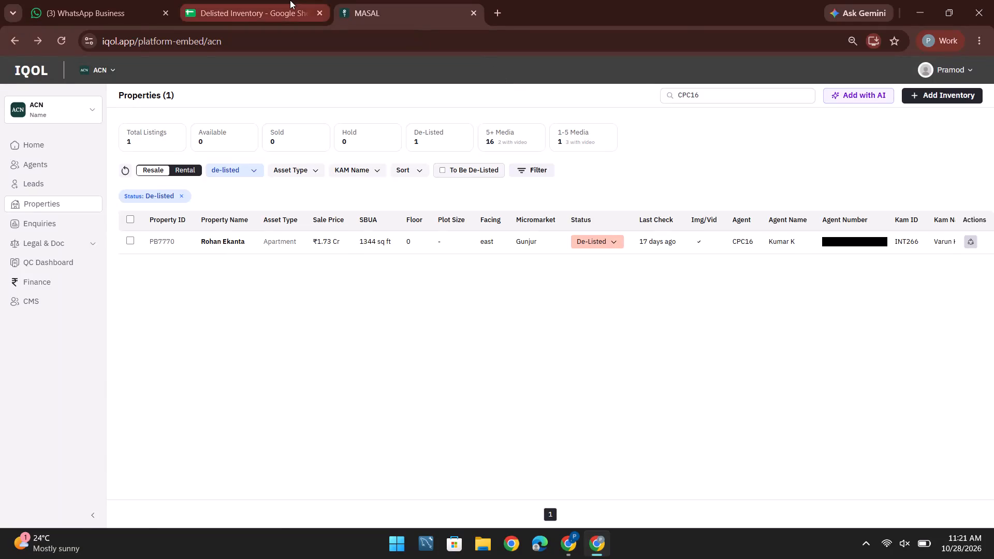
# Switch to the Delisted Inventory spreadsheet and enter RNR in column Q for CPC16's Gunjur property in row 168.
pyautogui.click(290, 0)
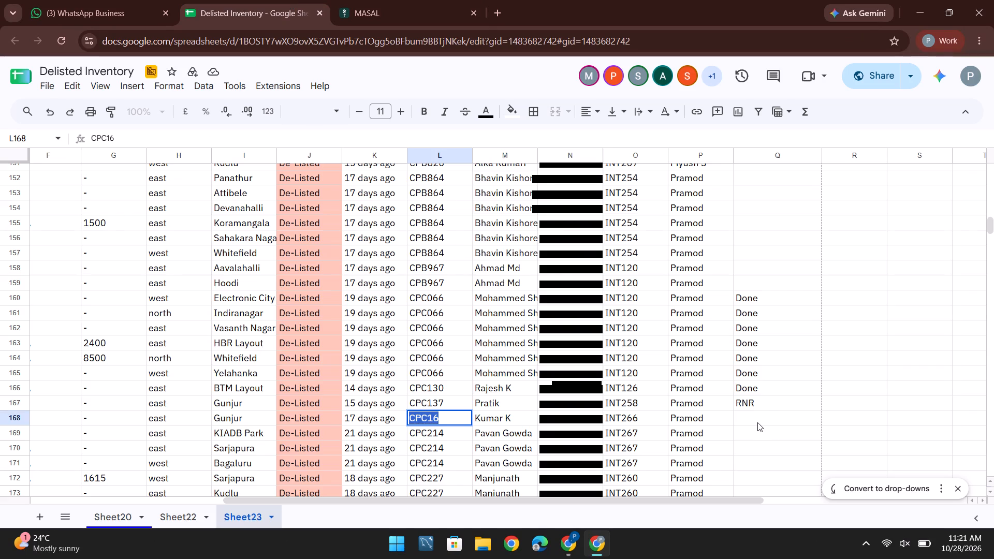
pyautogui.click(757, 422)
pyautogui.write('RNR')
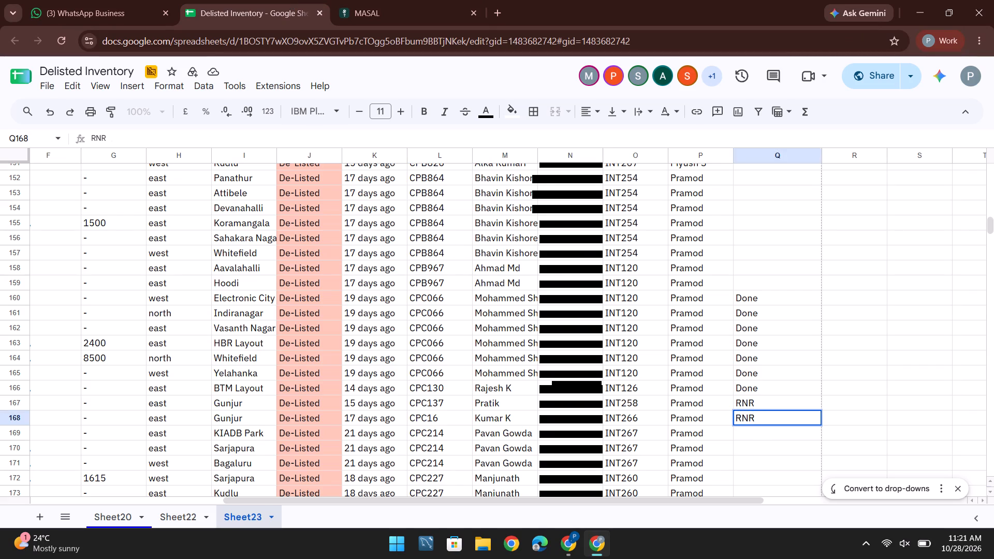
pyautogui.click(759, 434)
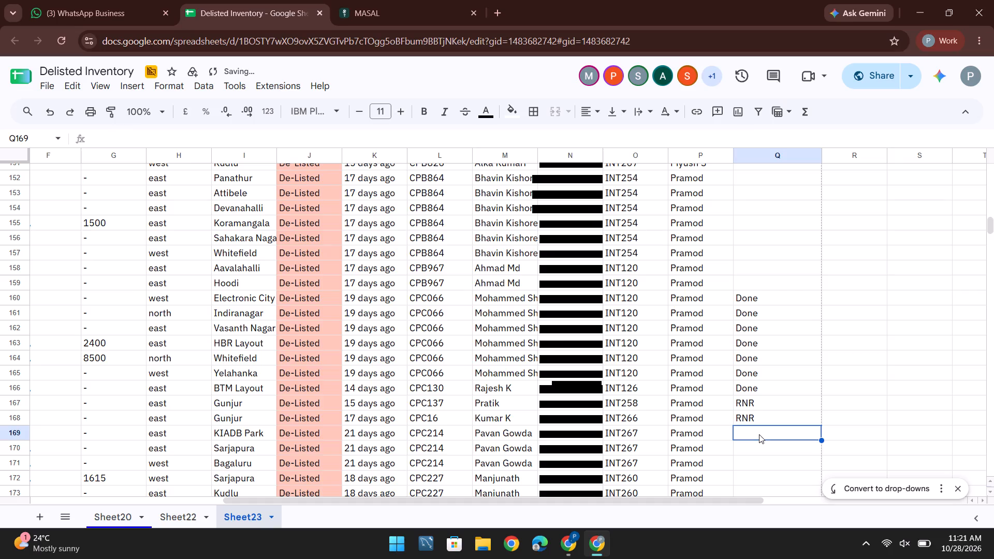
pyautogui.click(436, 433)
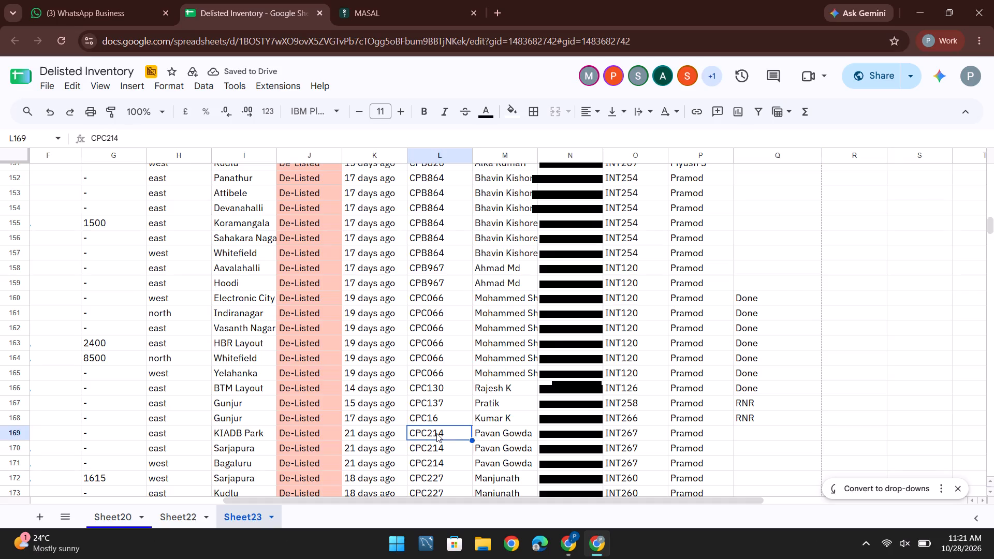
pyautogui.doubleClick(431, 431)
pyautogui.doubleClick(431, 431)
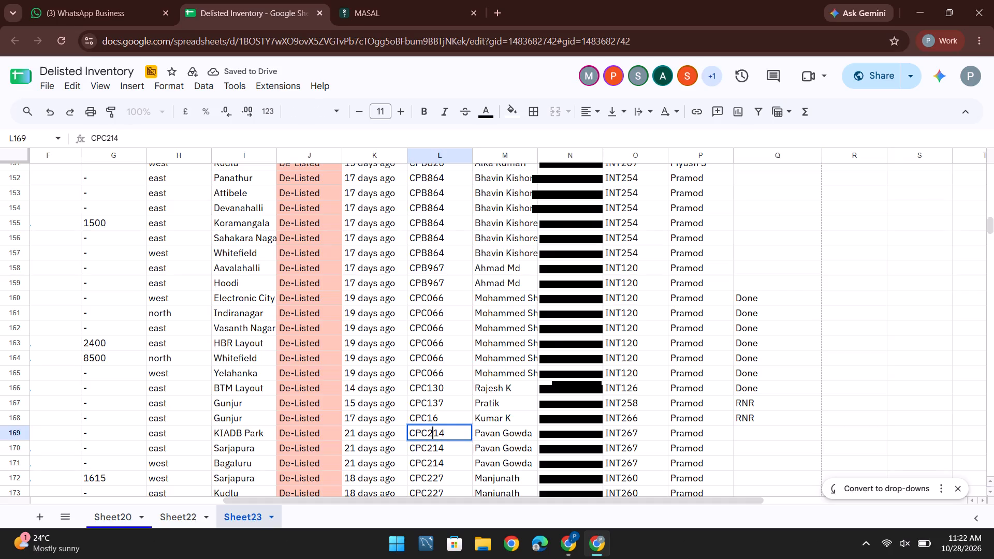
pyautogui.hotkey('ctrl', 'c')
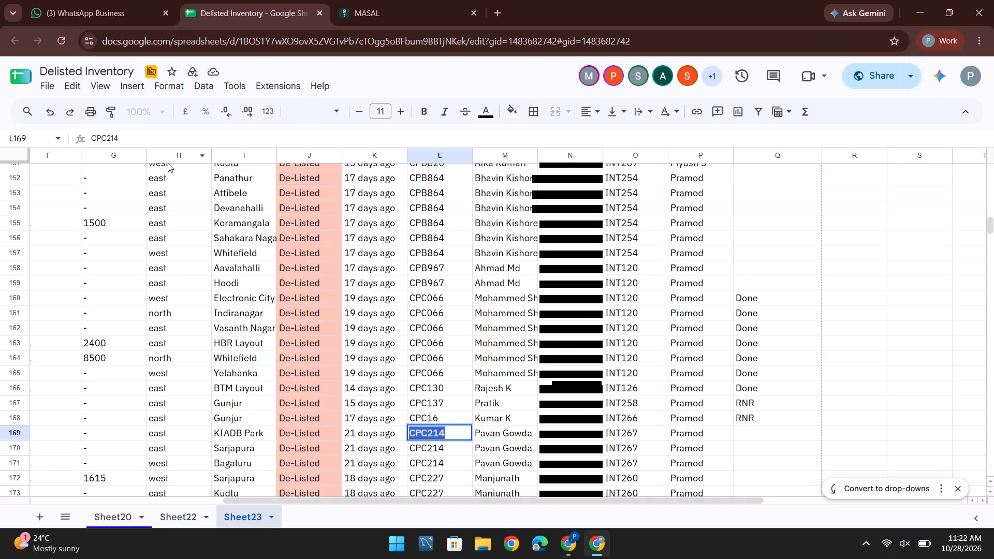
pyautogui.click(425, 6)
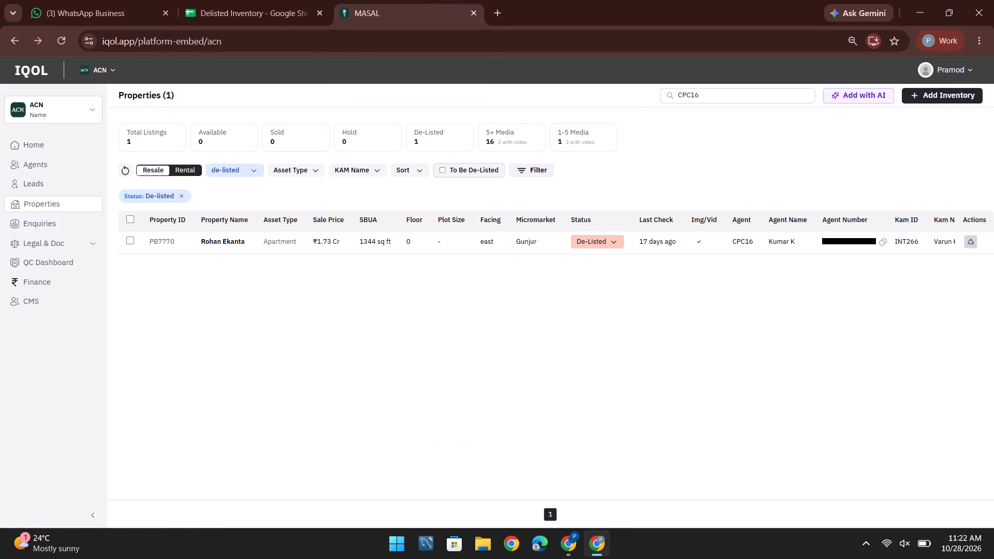
pyautogui.click(711, 96)
pyautogui.press('BackSpace')
pyautogui.press('BackSpace')
pyautogui.press('BackSpace')
pyautogui.press('BackSpace')
pyautogui.press('BackSpace')
pyautogui.press('BackSpace')
pyautogui.press('BackSpace')
pyautogui.press('BackSpace')
pyautogui.press('BackSpace')
pyautogui.press('BackSpace')
pyautogui.hotkey('ctrl', 'v')
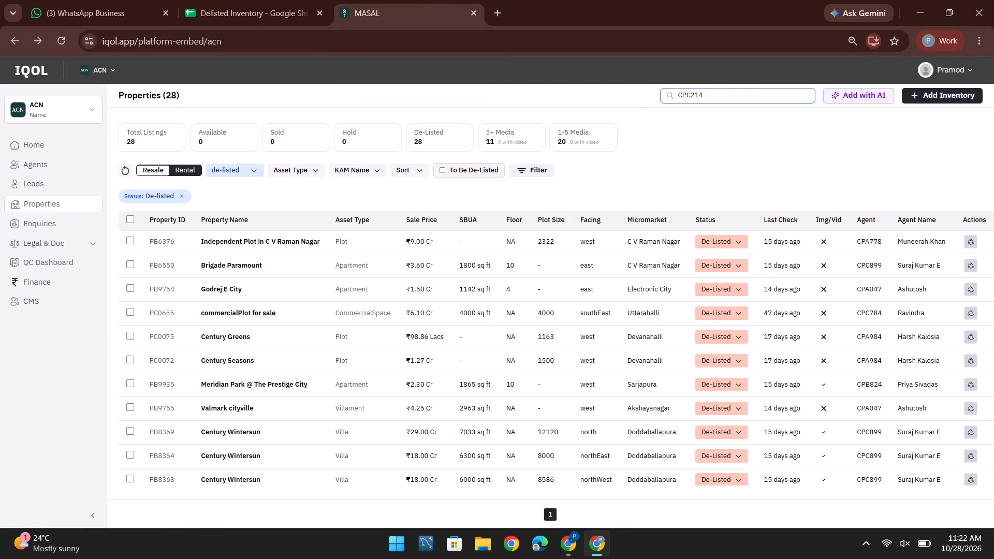
pyautogui.press('Return')
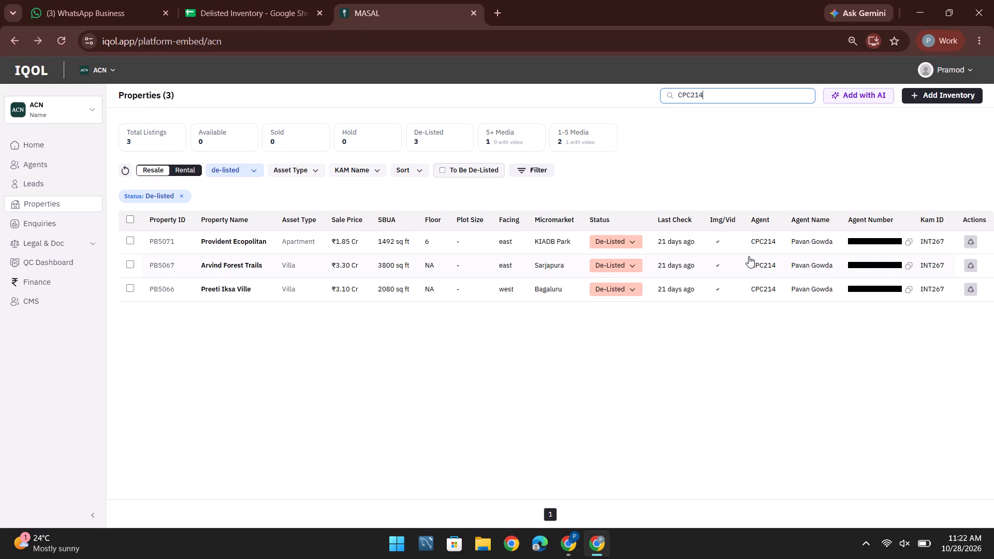
pyautogui.hscroll(-1, 749, 256)
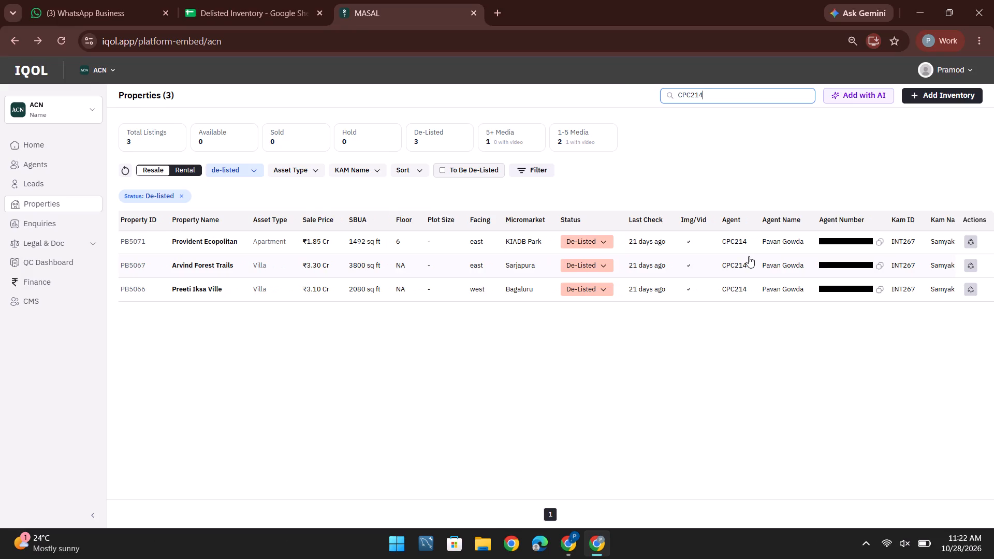
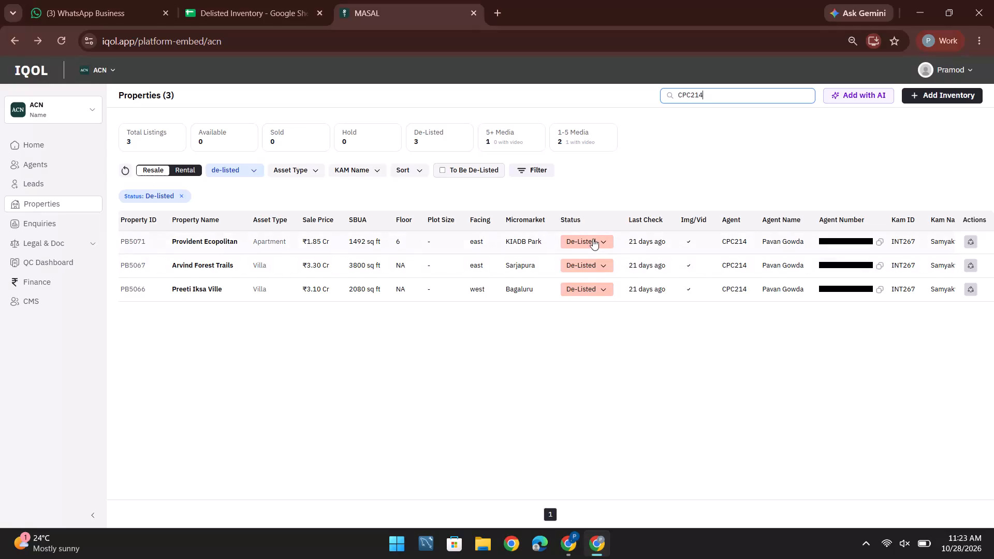
# Set the status of CPC214's three properties, Provident Ecopolitan, Arvind Forest Trails and Preeti Iksa Ville, to Available.
pyautogui.click(593, 239)
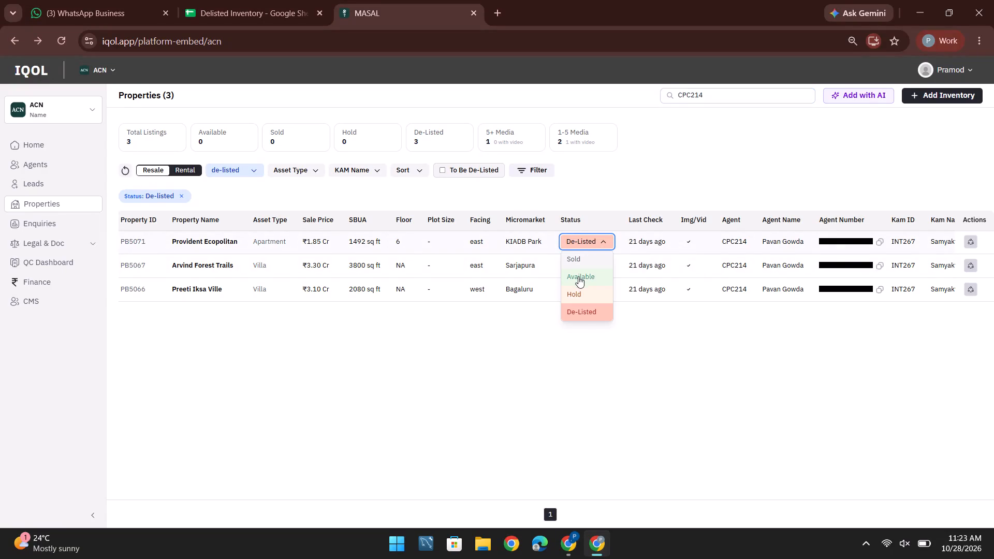
pyautogui.click(578, 276)
pyautogui.click(596, 266)
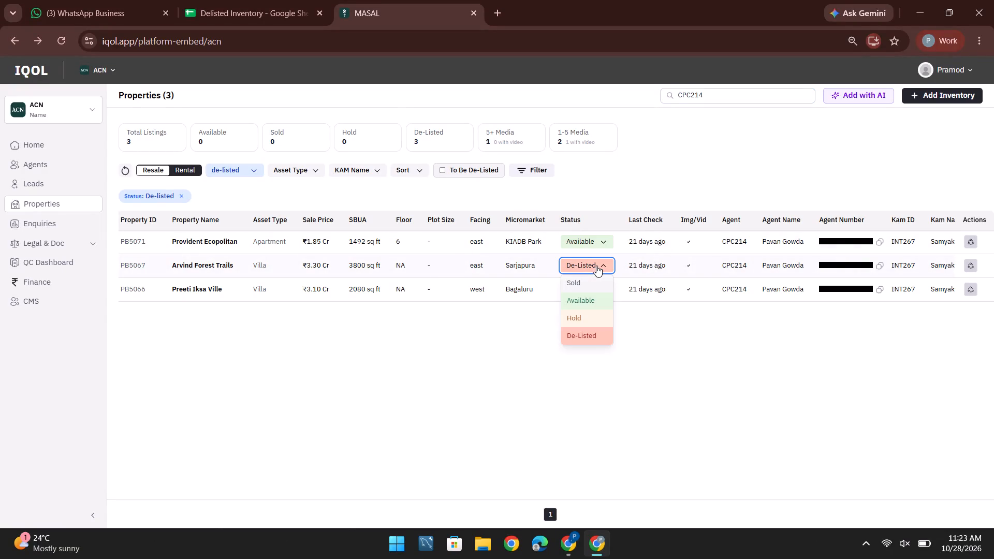
pyautogui.click(572, 306)
pyautogui.click(591, 286)
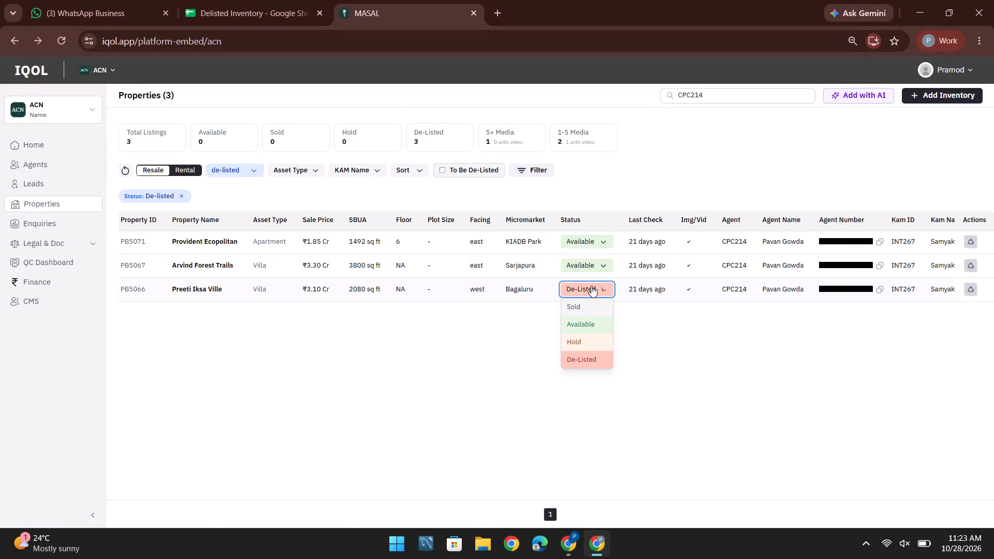
pyautogui.click(584, 326)
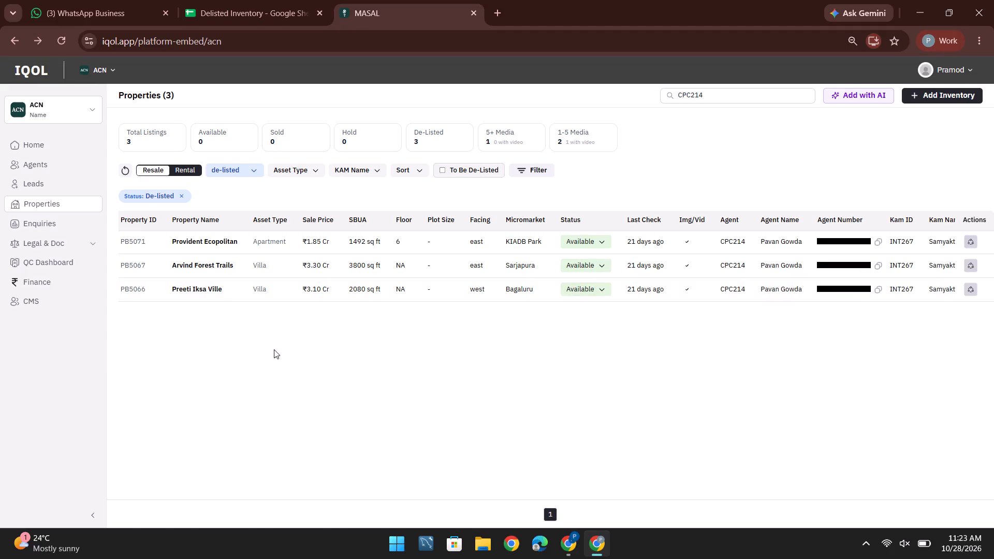
# Switch to the Delisted Inventory spreadsheet and enter Done in column Q for CPC214's three properties in rows 169 to 171.
pyautogui.click(282, 13)
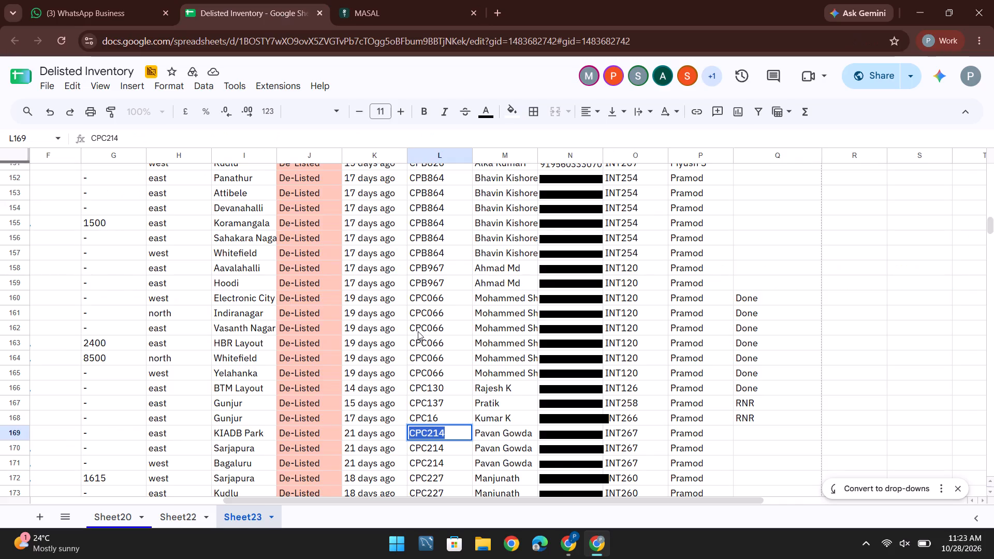
pyautogui.click(745, 433)
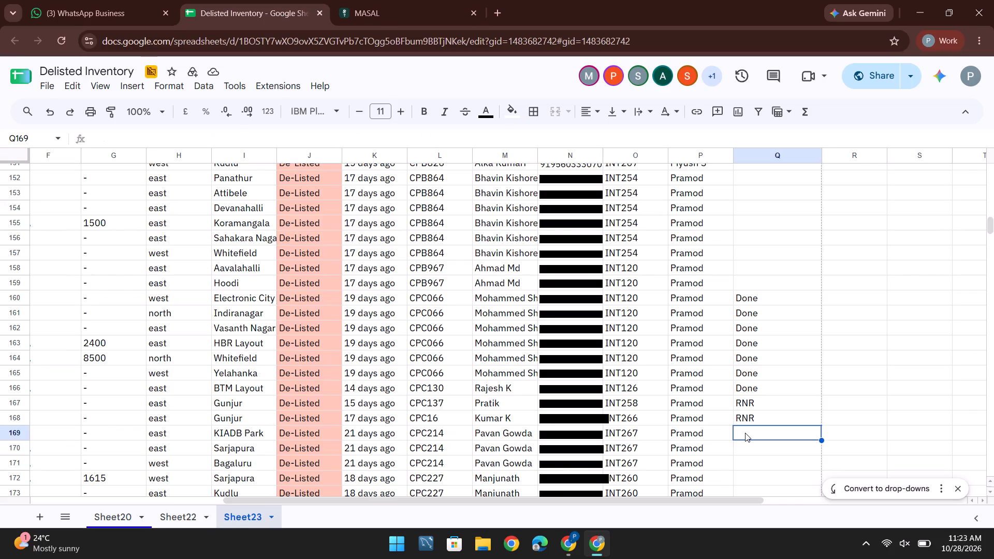
pyautogui.hotkey('shift', 'd')
pyautogui.press('Return')
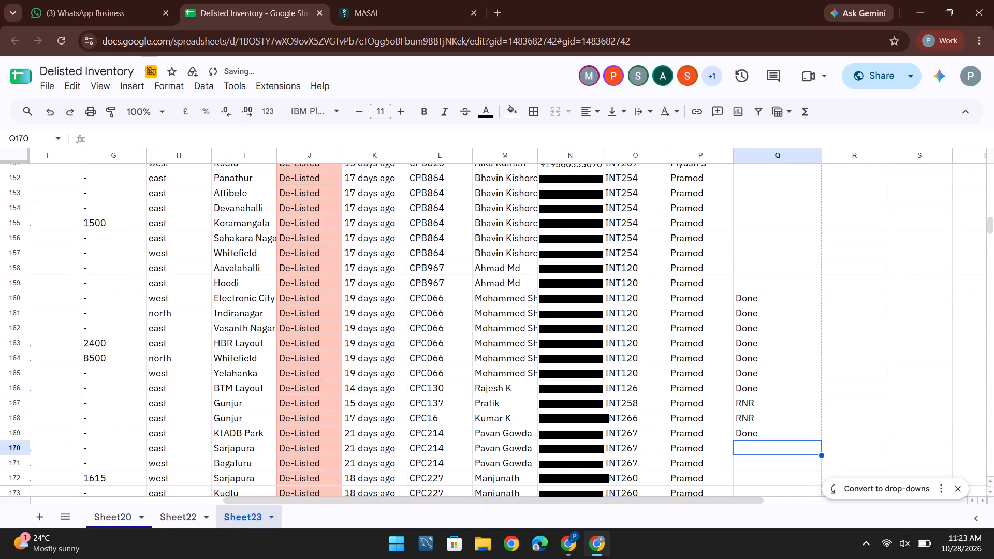
pyautogui.hotkey('shift', 'd')
pyautogui.press('Return')
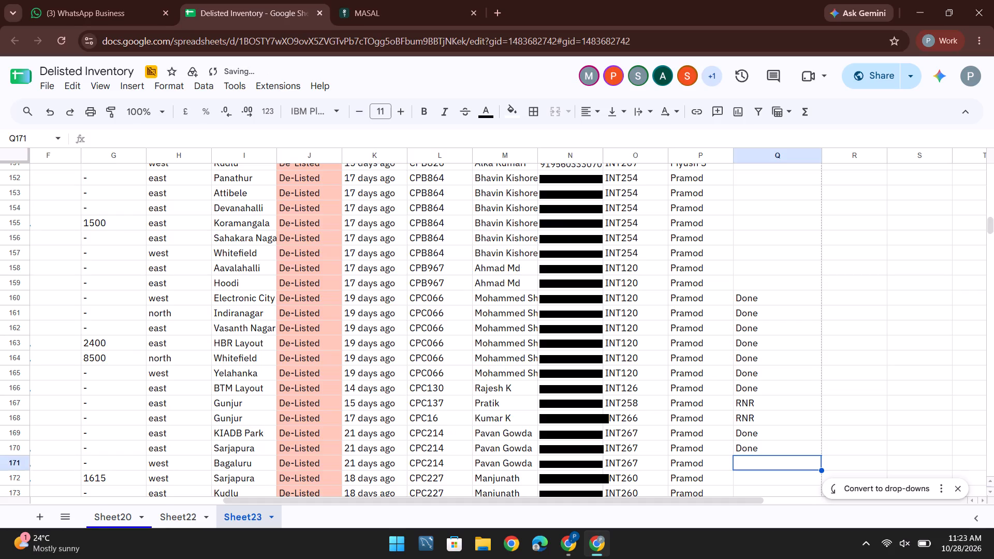
pyautogui.hotkey('shift', 'd')
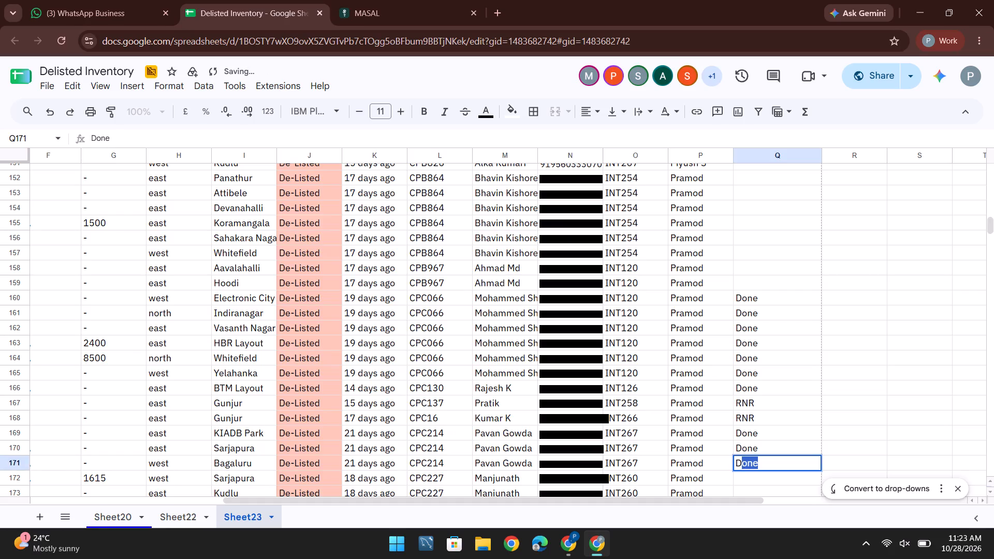
pyautogui.press('Return')
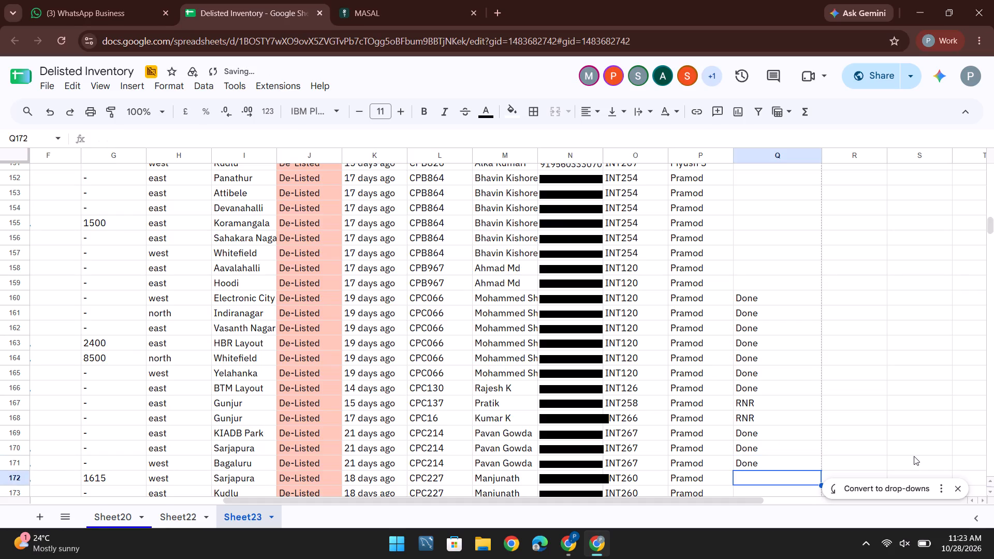
pyautogui.scroll(-4, 939, 412)
pyautogui.hscroll(-1, 939, 412)
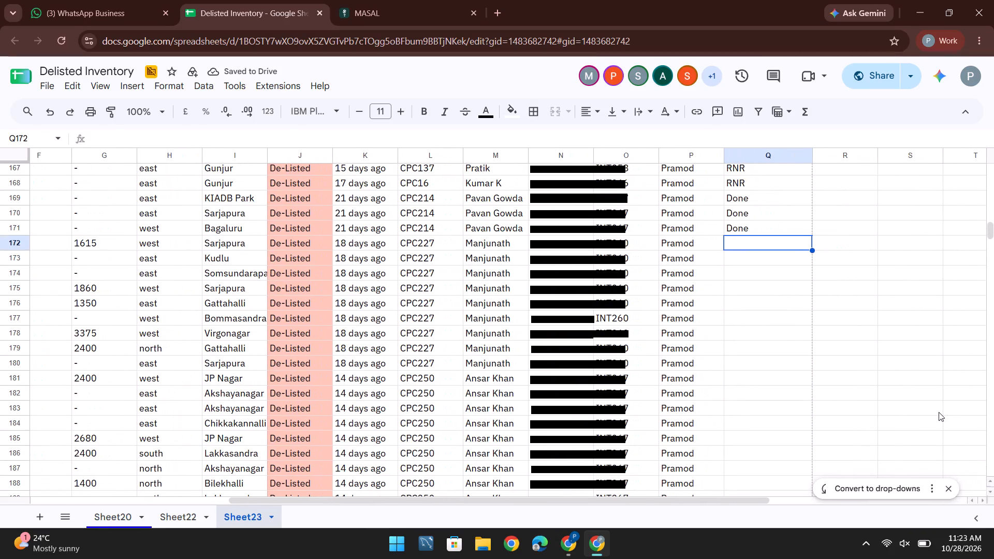
pyautogui.scroll(-2, 939, 412)
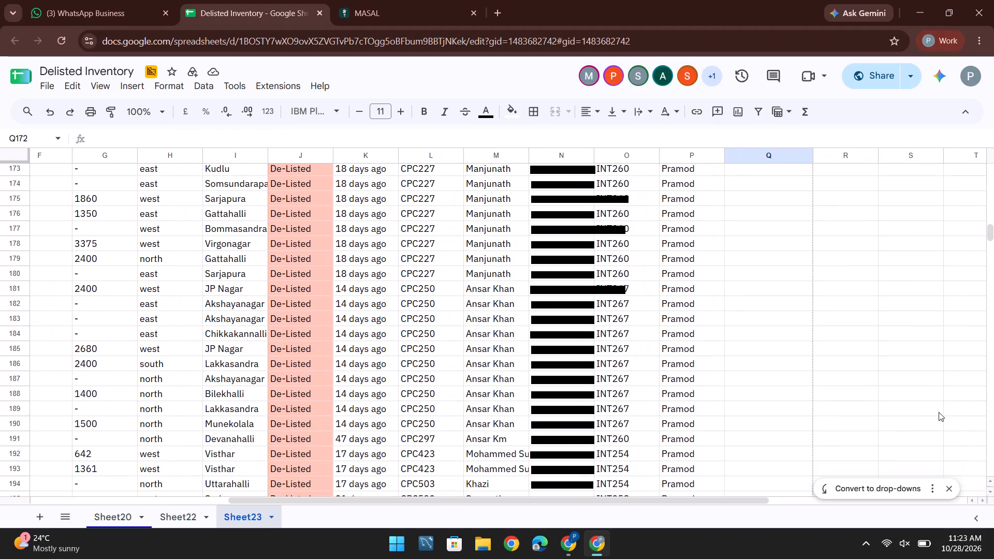
pyautogui.scroll(-3, 939, 412)
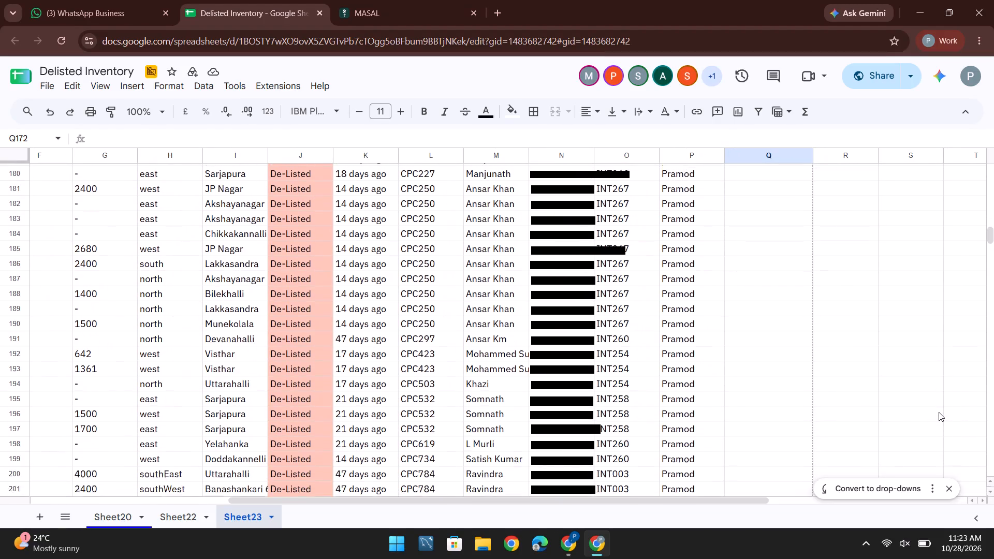
pyautogui.scroll(-2, 939, 412)
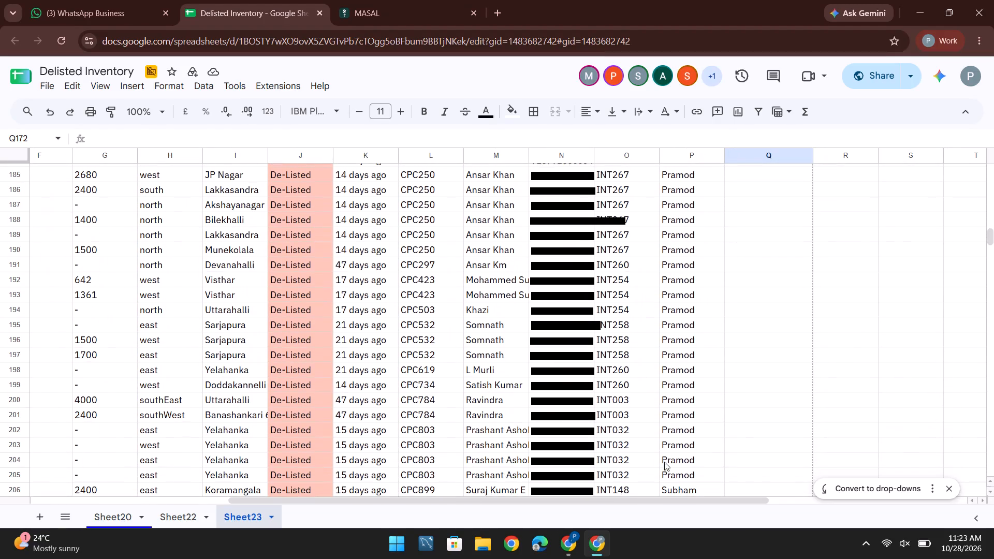
pyautogui.click(424, 274)
pyautogui.doubleClick(418, 276)
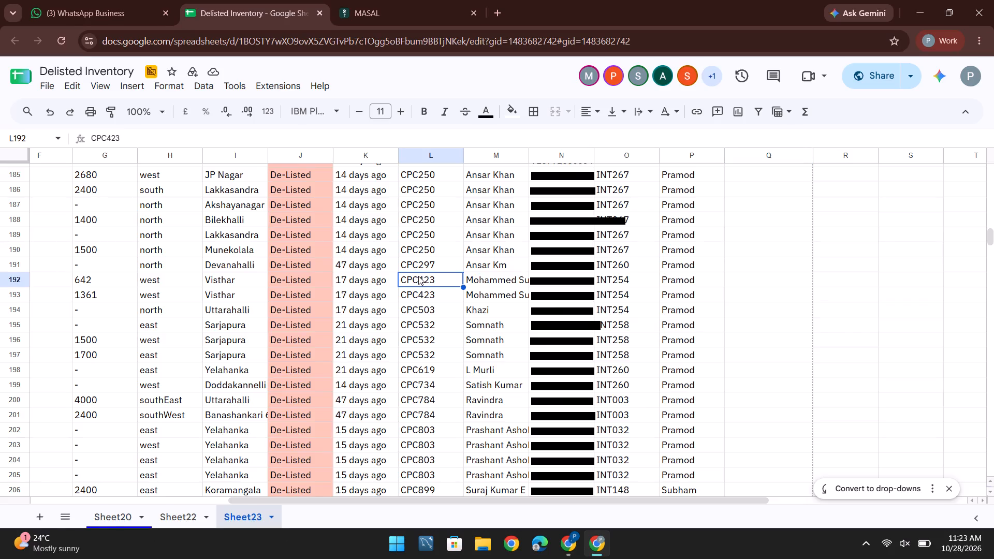
pyautogui.doubleClick(418, 276)
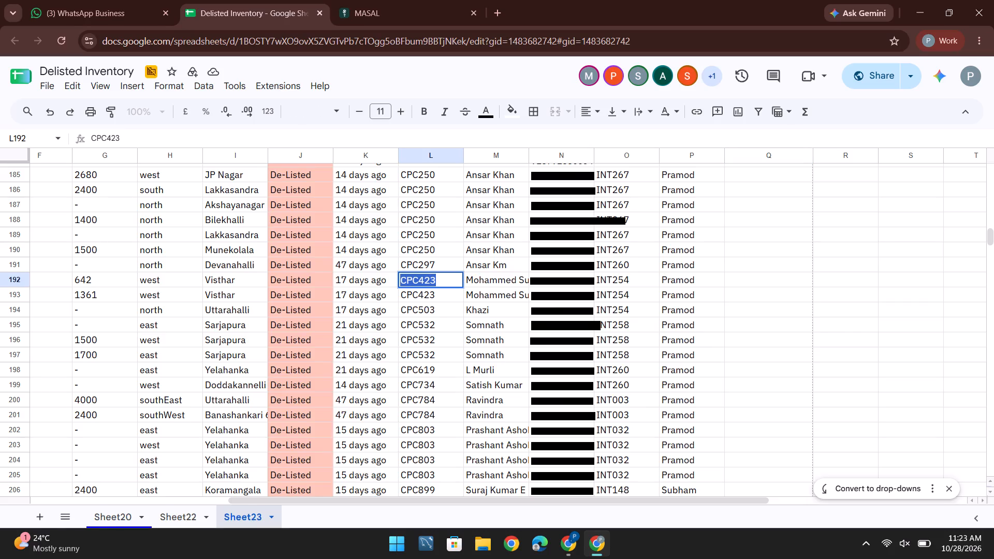
pyautogui.hotkey('ctrl', 'c')
pyautogui.click(424, 0)
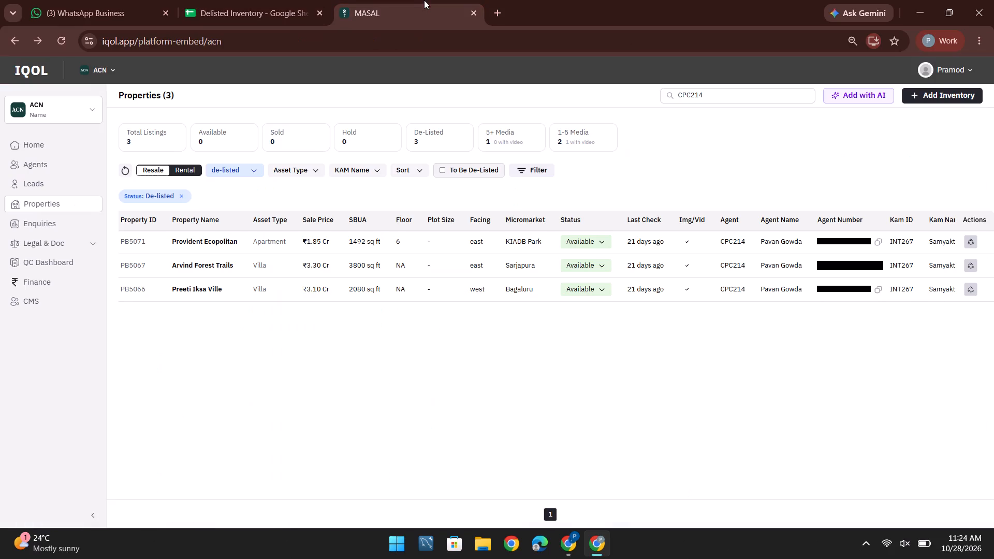
pyautogui.click(742, 91)
pyautogui.press('BackSpace')
pyautogui.press('BackSpace')
pyautogui.press('BackSpace')
pyautogui.press('BackSpace')
pyautogui.press('BackSpace')
pyautogui.press('BackSpace')
pyautogui.press('BackSpace')
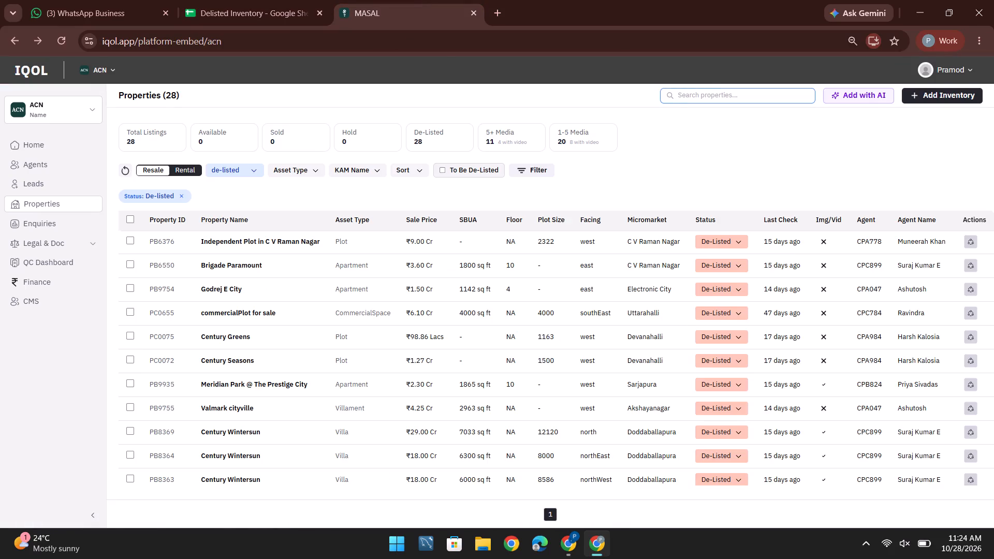
pyautogui.hotkey('ctrl', 'v')
pyautogui.press('Return')
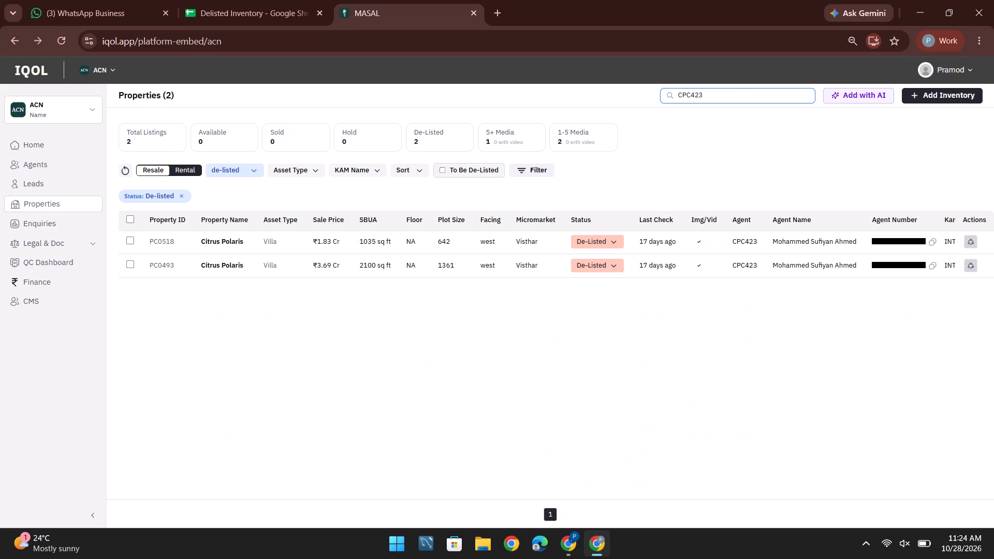
pyautogui.hscroll(-4, 725, 244)
pyautogui.hscroll(2, 725, 244)
pyautogui.hscroll(-4, 725, 244)
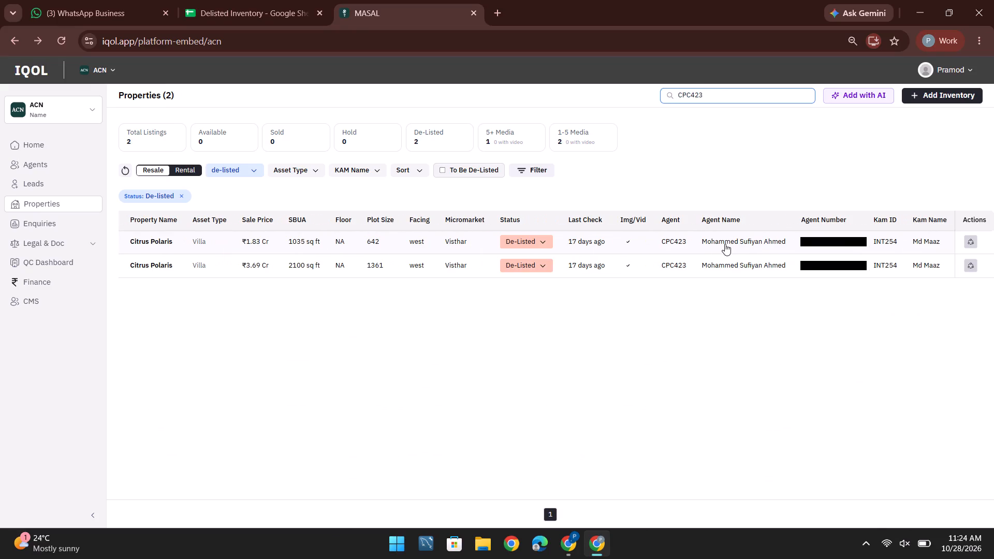
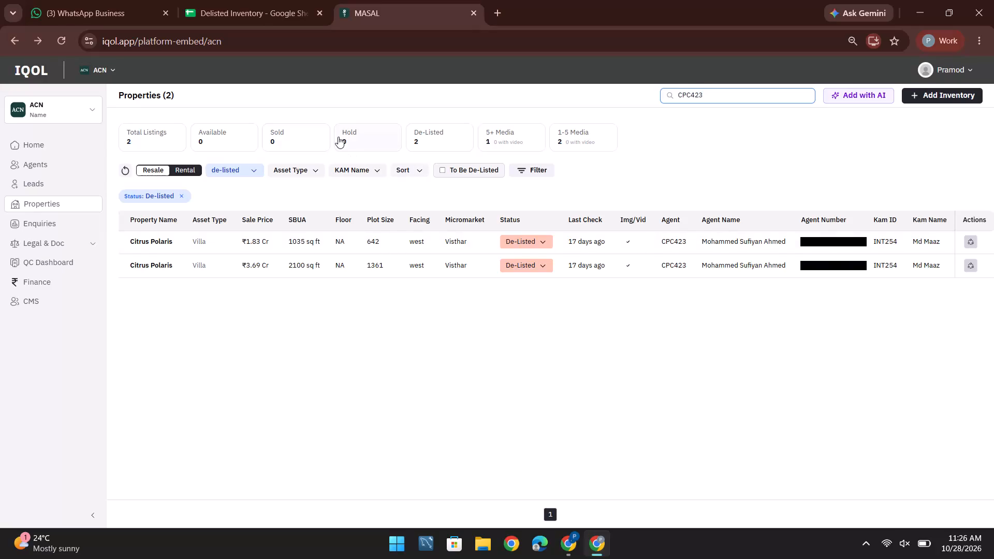
# Switch to the Delisted Inventory spreadsheet and enter RNR in column Q for CPC423's Visthar property in row 192.
pyautogui.click(265, 2)
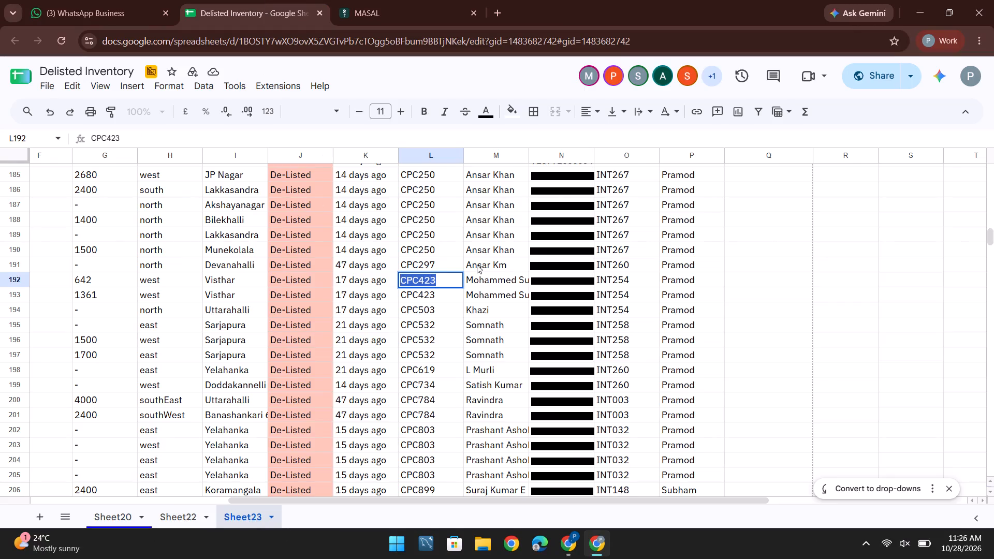
pyautogui.click(754, 281)
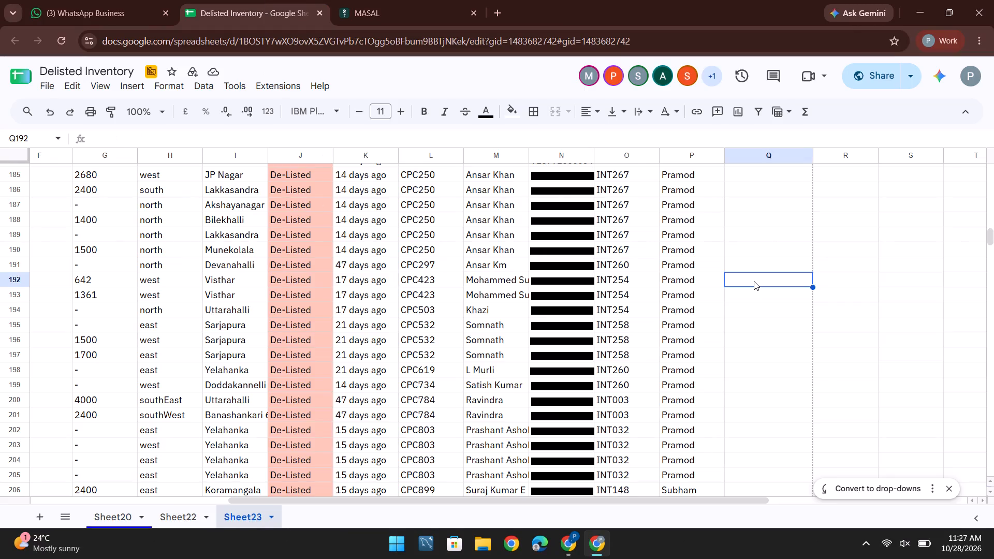
pyautogui.hotkey('shift', 'r')
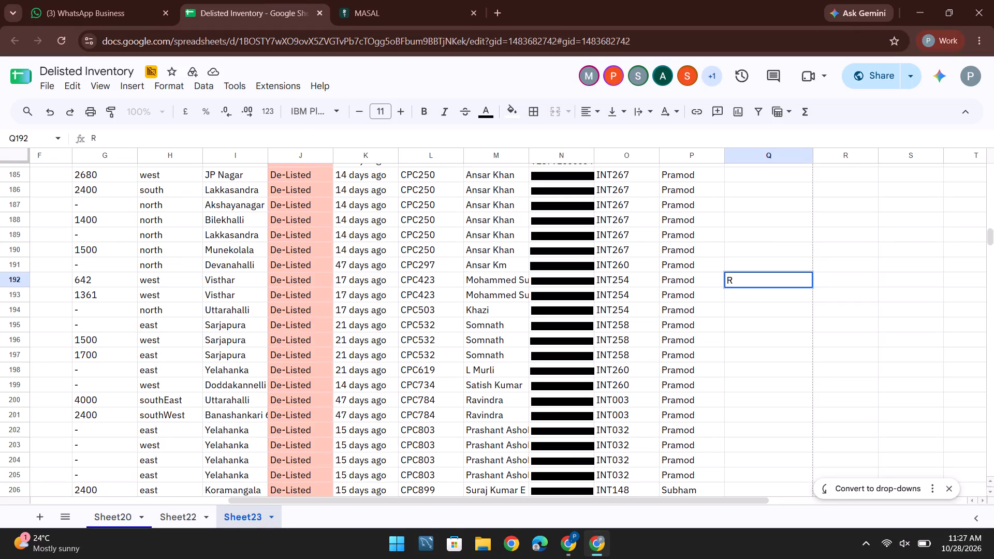
pyautogui.write('NR')
pyautogui.press('Down')
pyautogui.press('Down')
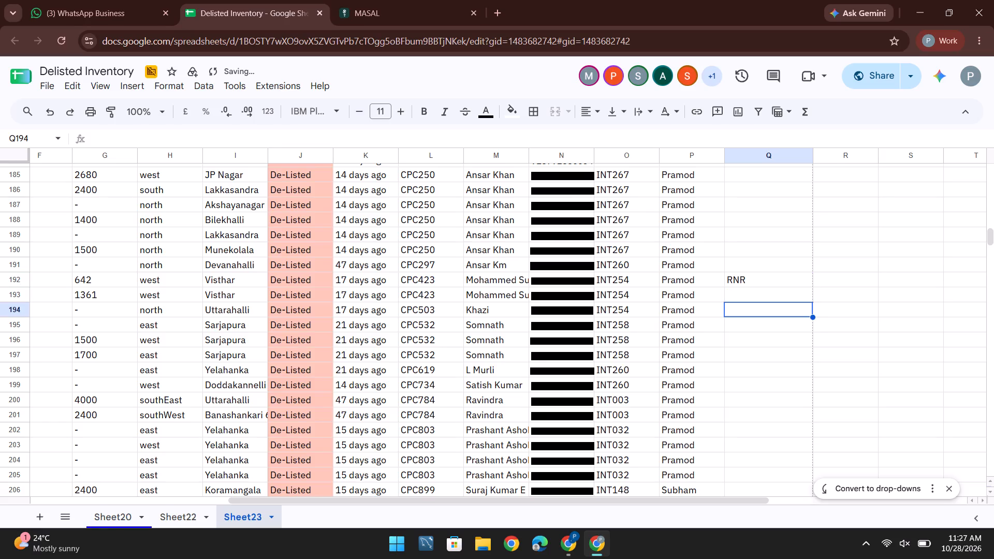
# Copy agent code CPC503 from the Uttarahalli property in row 194.
pyautogui.click(419, 309)
pyautogui.doubleClick(411, 309)
pyautogui.doubleClick(411, 309)
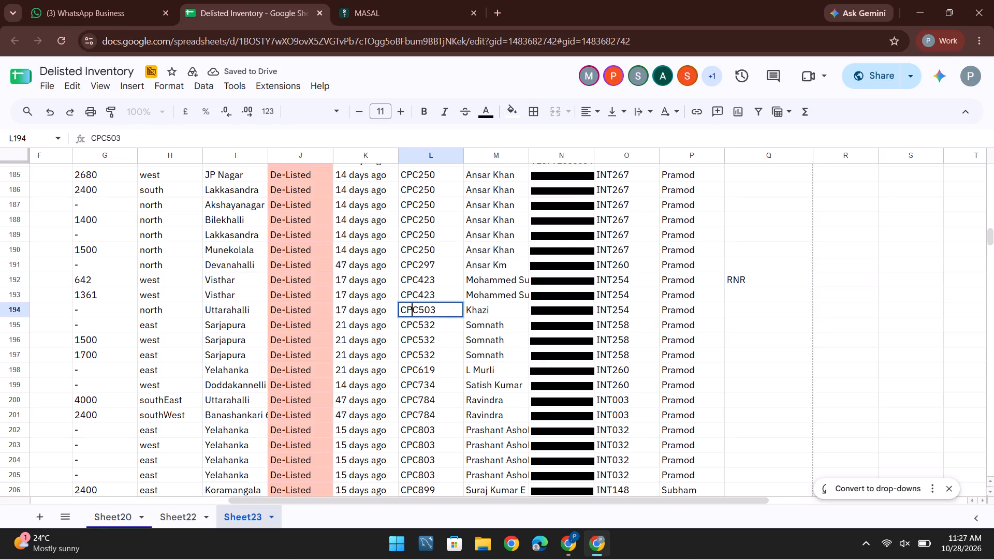
pyautogui.hotkey('ctrl', 'c')
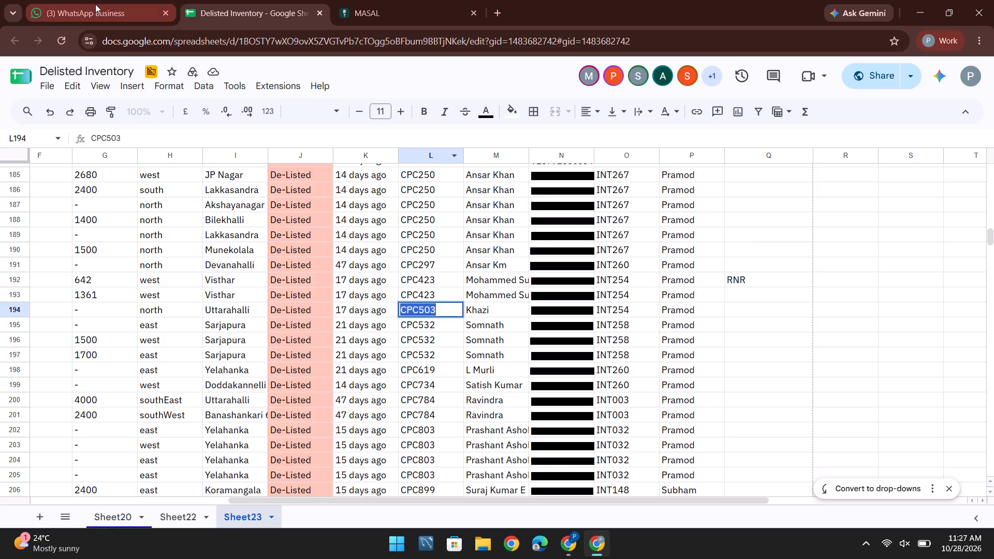
pyautogui.click(374, 10)
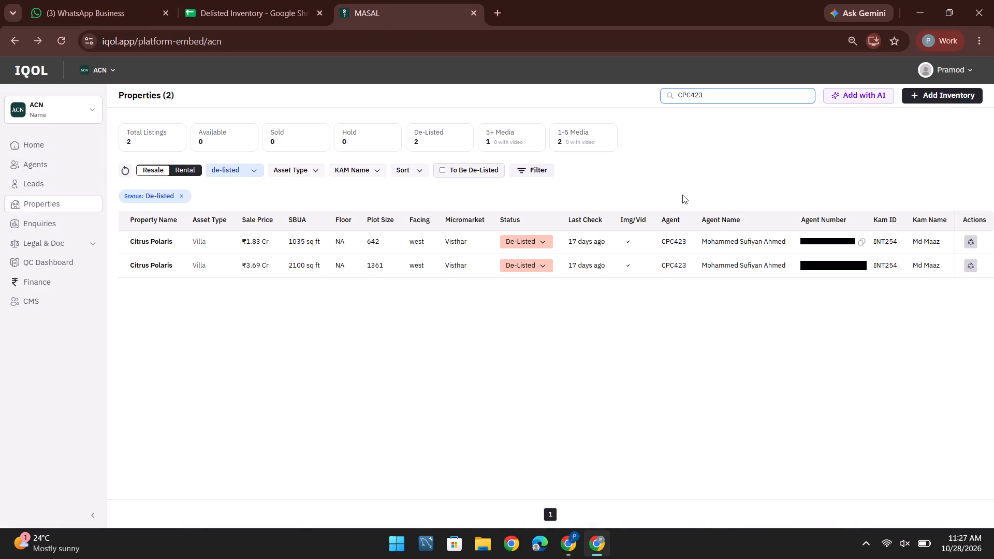
pyautogui.press('BackSpace')
pyautogui.press('BackSpace')
pyautogui.press('BackSpace')
pyautogui.press('BackSpace')
pyautogui.press('BackSpace')
pyautogui.press('BackSpace')
pyautogui.press('BackSpace')
pyautogui.press('BackSpace')
pyautogui.press('BackSpace')
pyautogui.press('BackSpace')
pyautogui.press('BackSpace')
pyautogui.press('BackSpace')
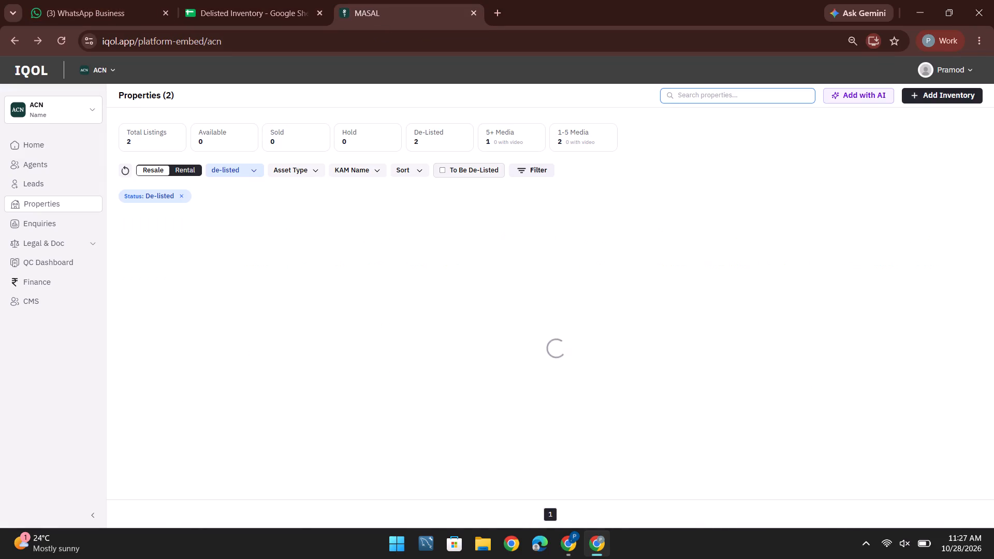
pyautogui.hotkey('ctrl', 'v')
pyautogui.press('Return')
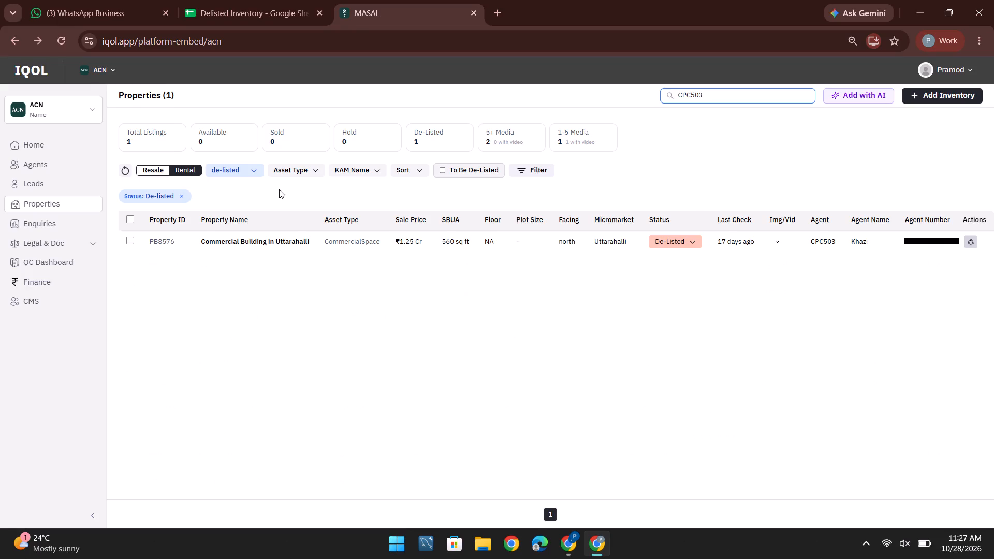
# Add Available and Sold to the status filter for CPC503 and check the property's status and agent details.
pyautogui.click(236, 176)
pyautogui.click(228, 237)
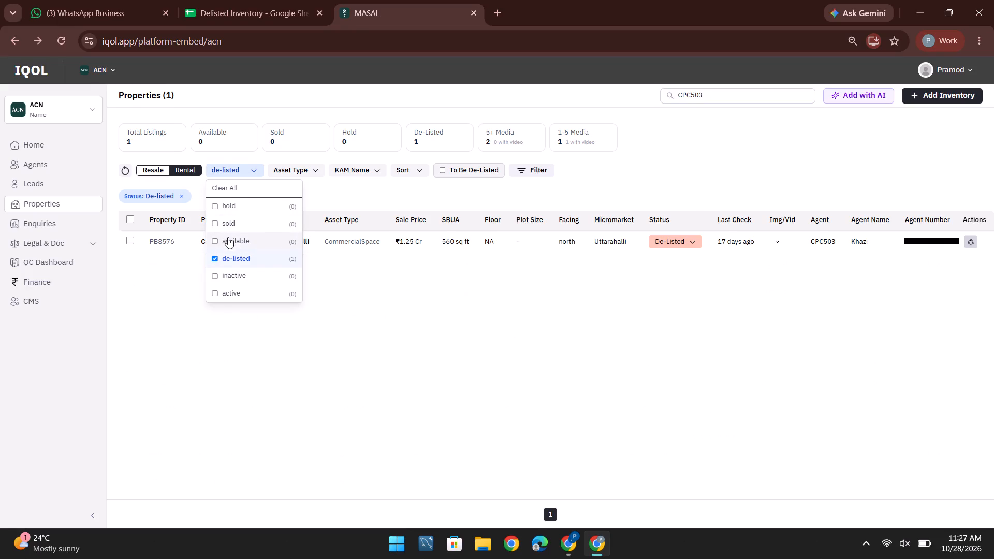
pyautogui.click(242, 215)
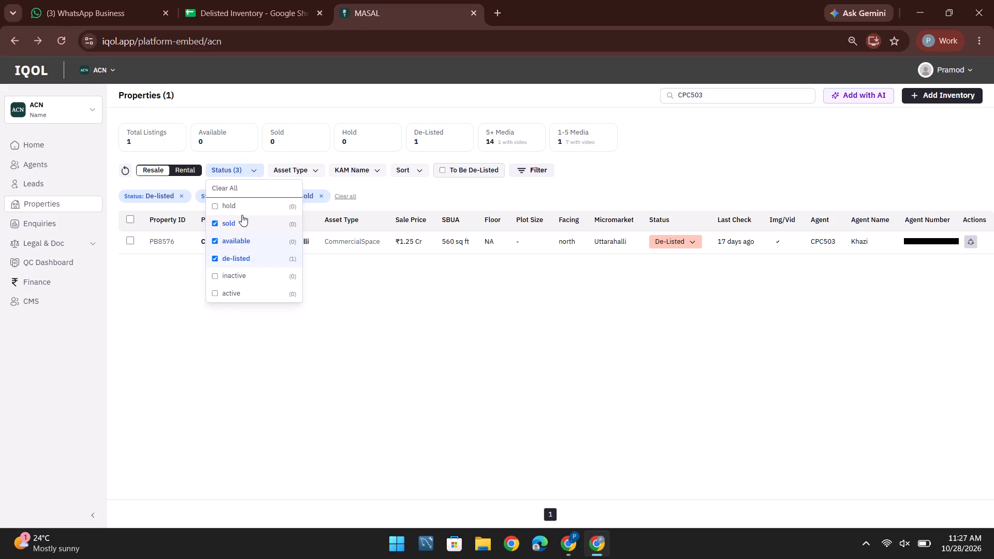
pyautogui.click(428, 333)
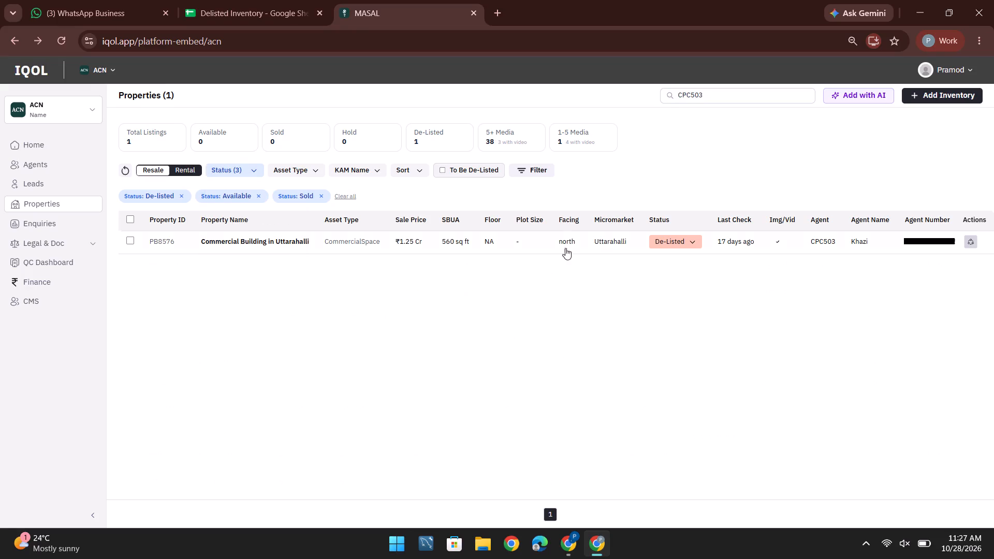
pyautogui.hscroll(-4, 566, 247)
pyautogui.hscroll(3, 566, 247)
pyautogui.hscroll(-1, 566, 247)
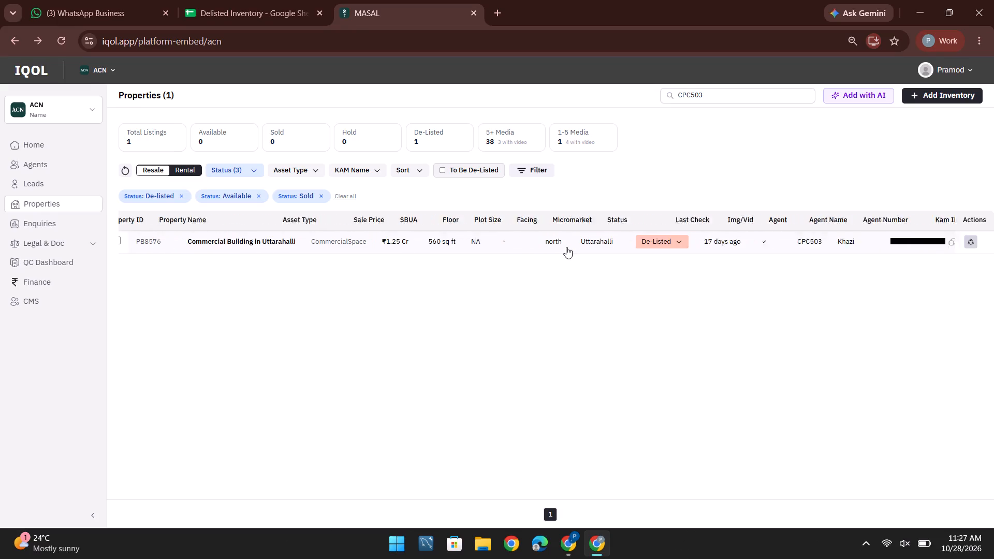
pyautogui.hscroll(-2, 566, 247)
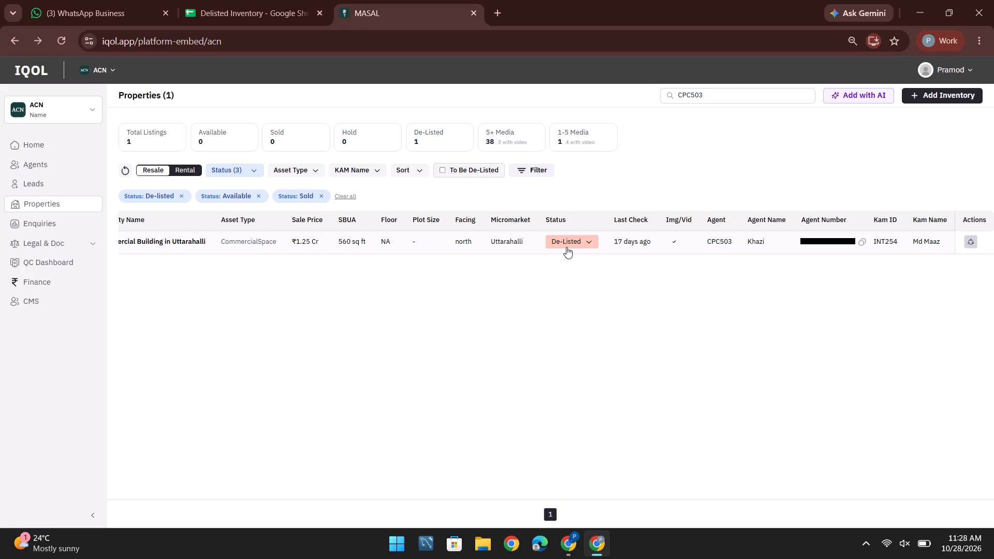
pyautogui.click(250, 76)
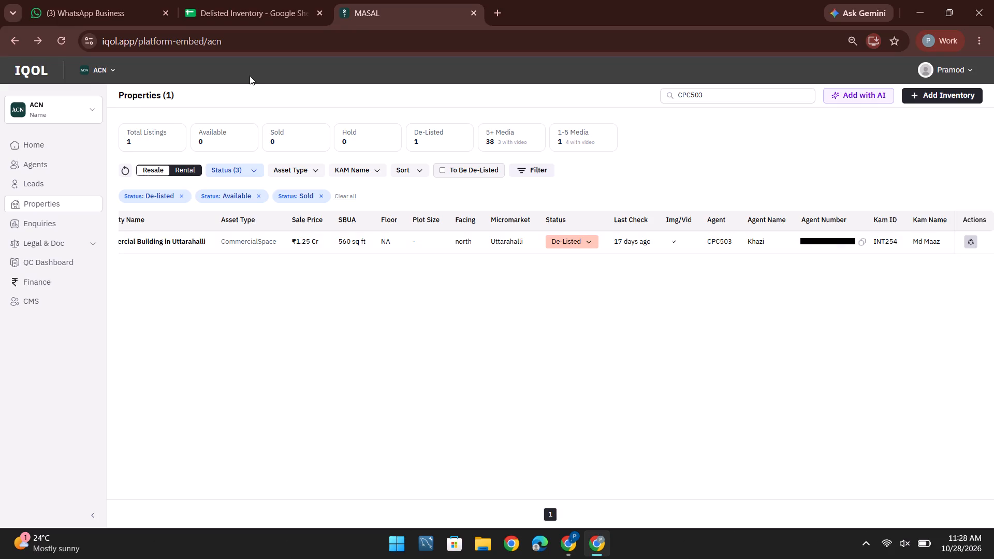
# Switch to the Delisted Inventory spreadsheet and enter RNR in column Q for CPC503's property in row 194.
pyautogui.click(268, 5)
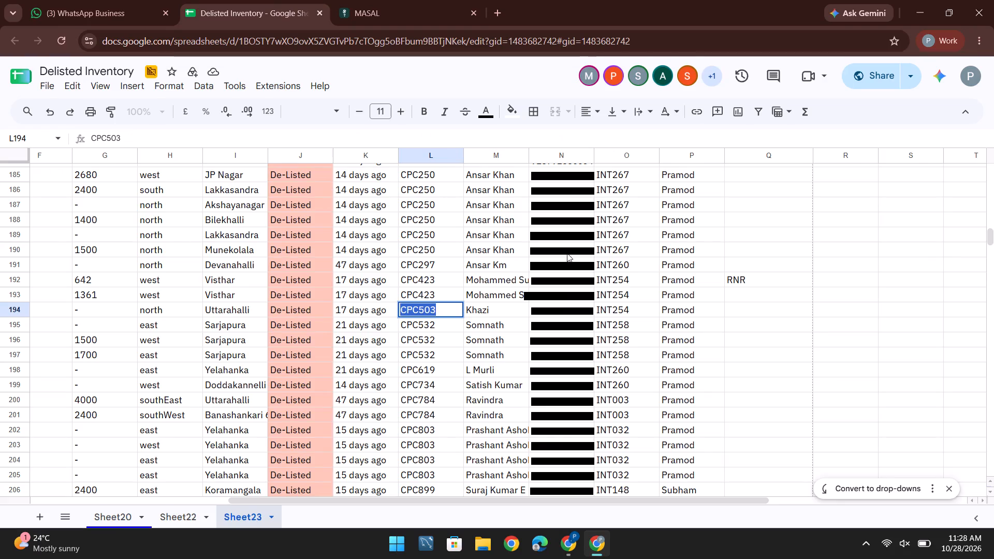
pyautogui.click(741, 308)
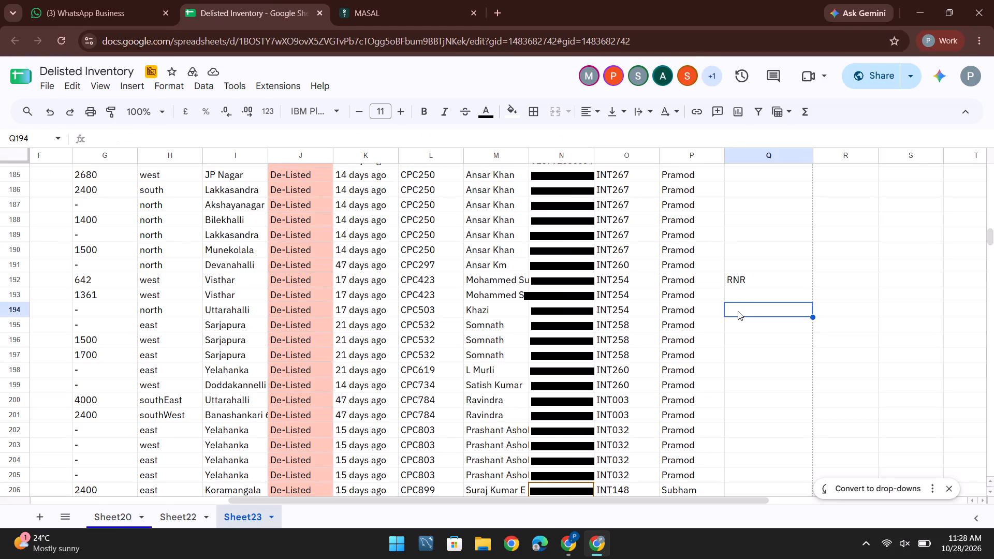
pyautogui.write('RNR')
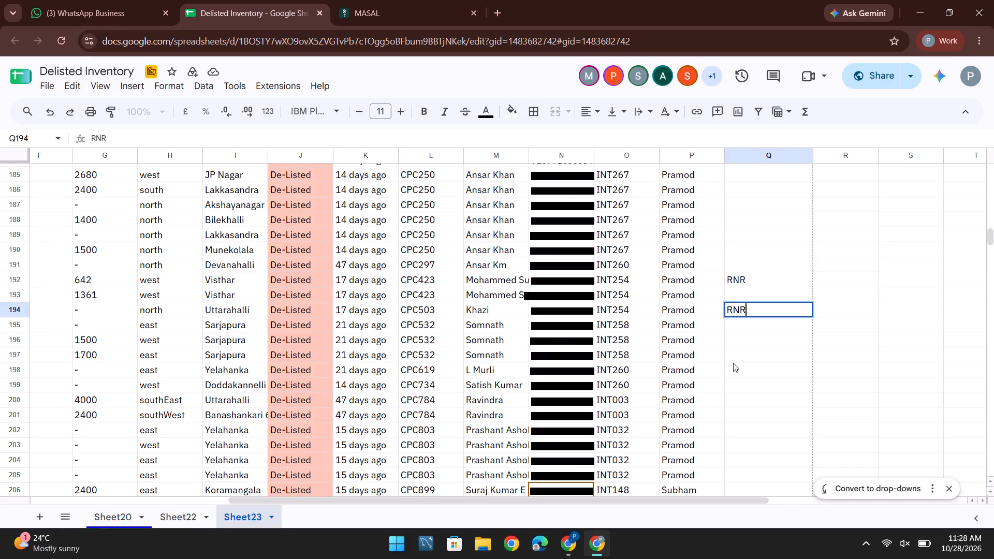
pyautogui.click(735, 330)
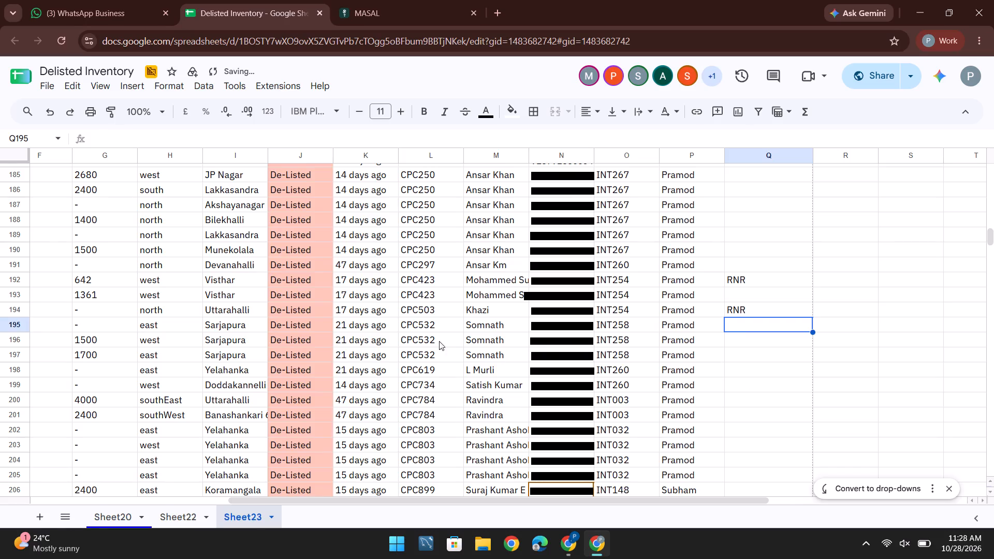
pyautogui.click(426, 324)
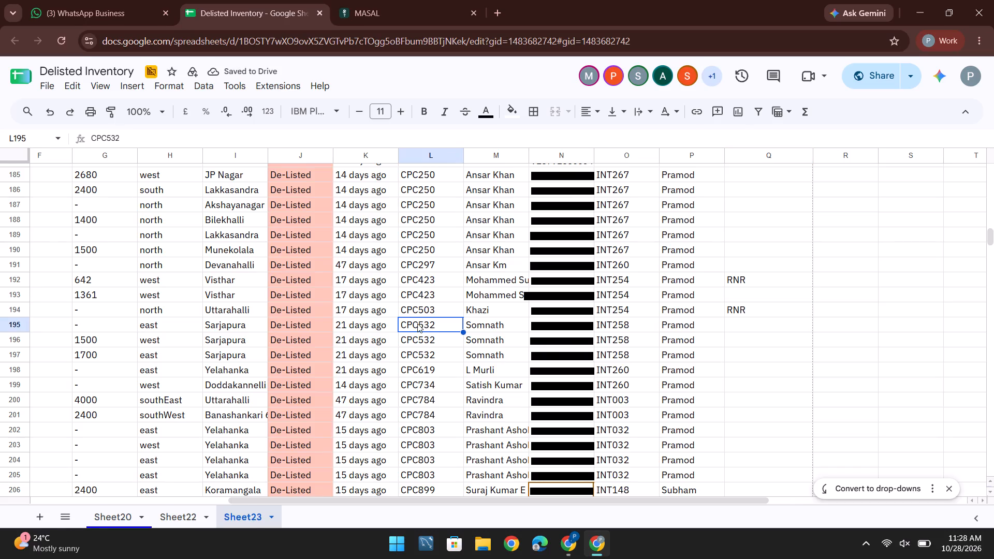
pyautogui.doubleClick(417, 323)
pyautogui.doubleClick(417, 323)
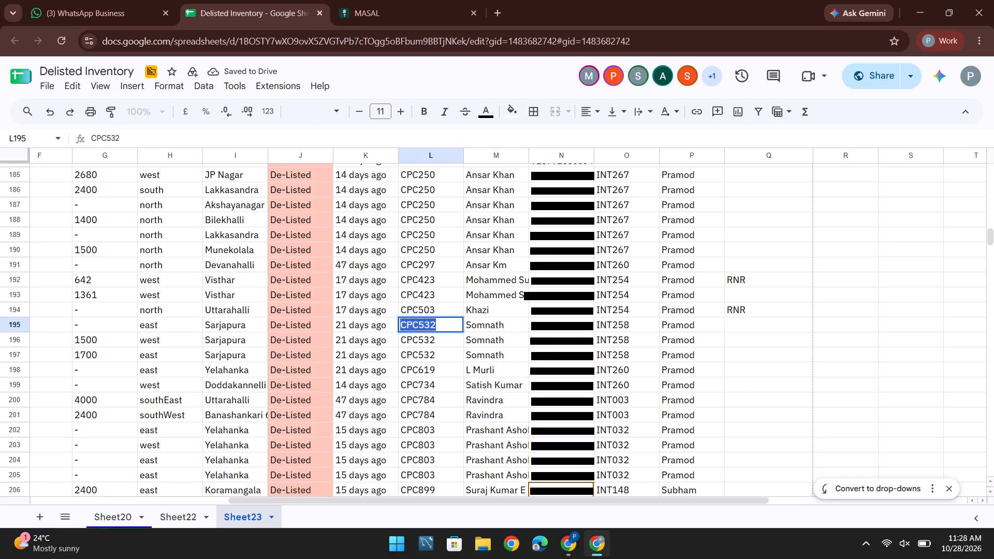
pyautogui.hotkey('ctrl', 'c')
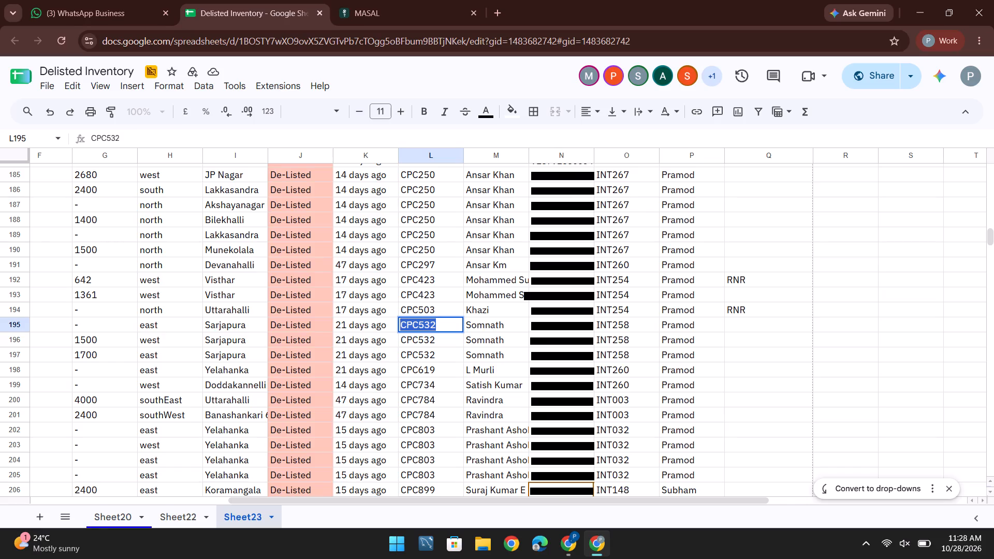
pyautogui.click(378, 0)
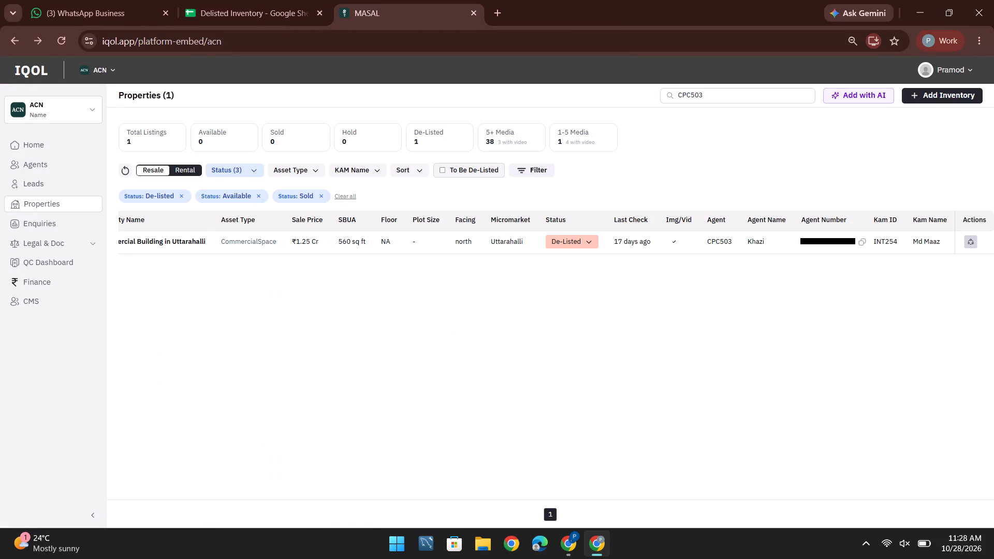
pyautogui.click(710, 92)
pyautogui.press('BackSpace')
pyautogui.press('BackSpace')
pyautogui.press('BackSpace')
pyautogui.press('BackSpace')
pyautogui.press('BackSpace')
pyautogui.press('BackSpace')
pyautogui.press('BackSpace')
pyautogui.press('BackSpace')
pyautogui.press('BackSpace')
pyautogui.press('BackSpace')
pyautogui.press('BackSpace')
pyautogui.press('BackSpace')
pyautogui.press('BackSpace')
pyautogui.press('BackSpace')
pyautogui.press('BackSpace')
pyautogui.hotkey('ctrl', 'v')
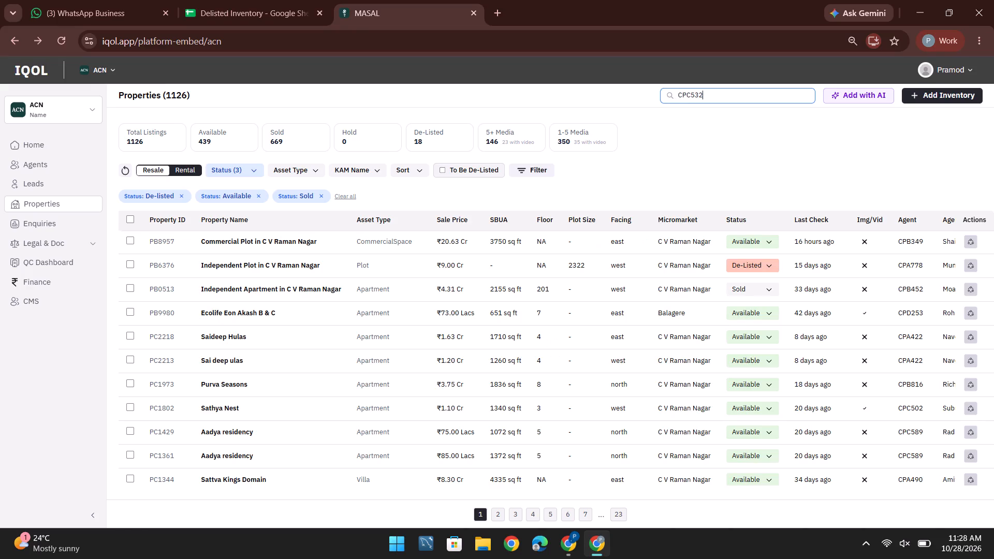
pyautogui.press('Return')
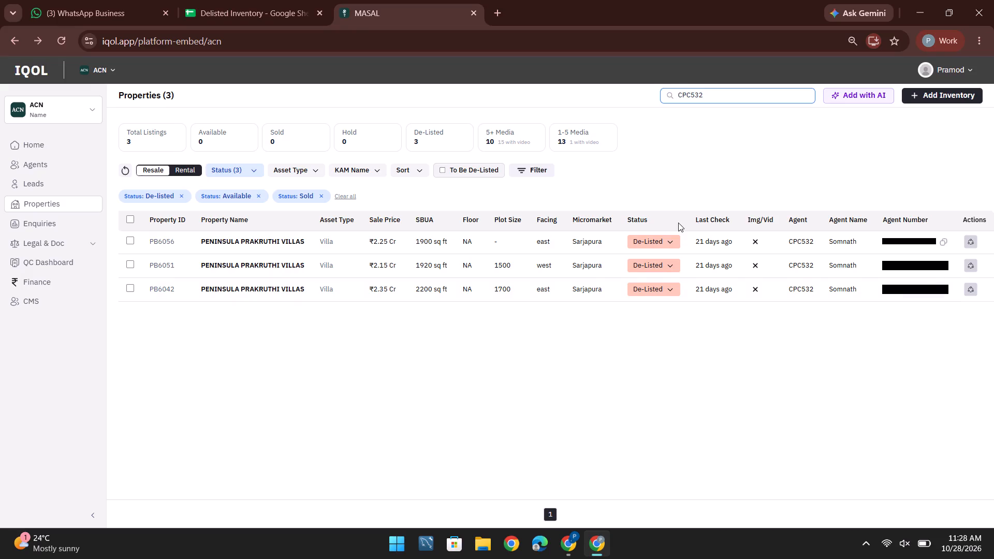
# Remove Available and Sold from the status filter, leaving only De-listed selected.
pyautogui.click(246, 175)
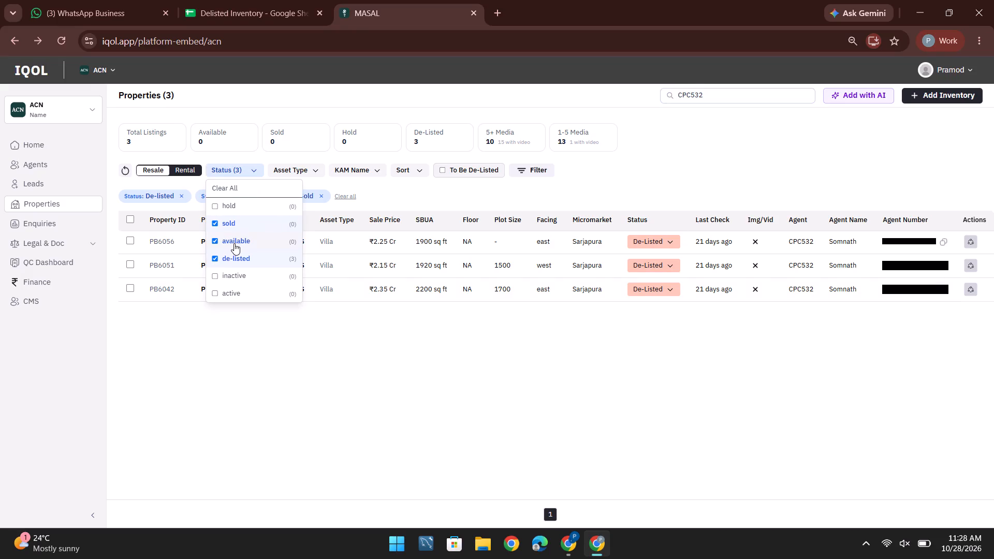
pyautogui.click(234, 243)
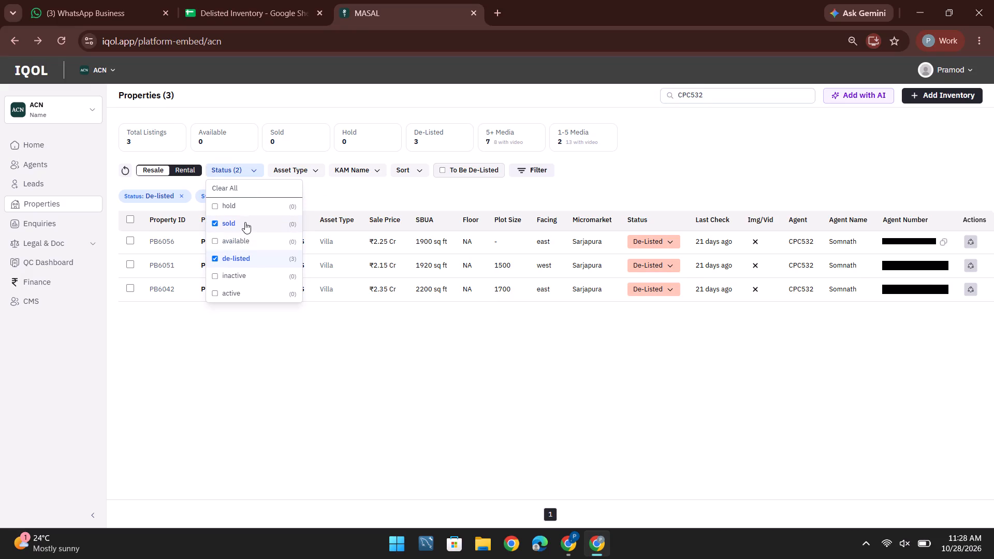
pyautogui.click(245, 222)
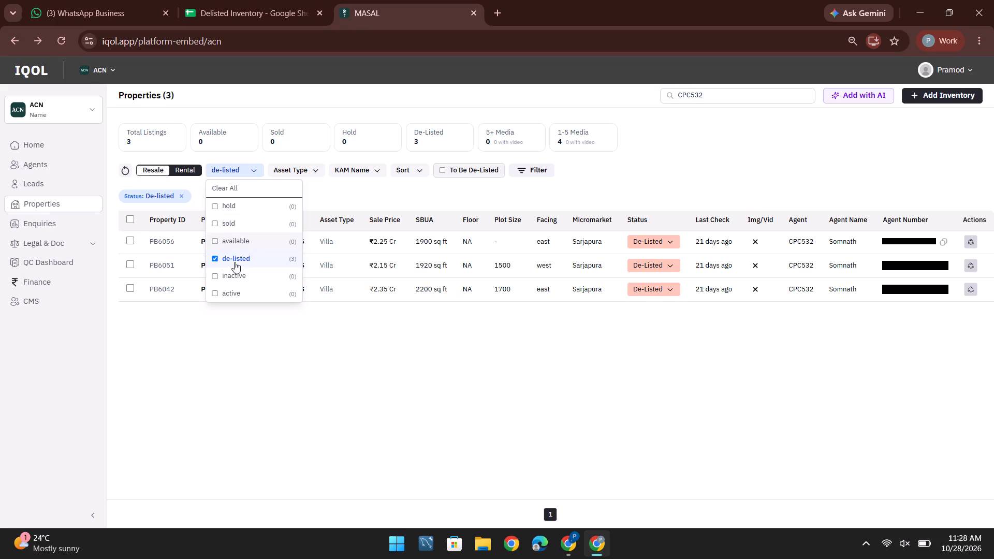
pyautogui.click(227, 273)
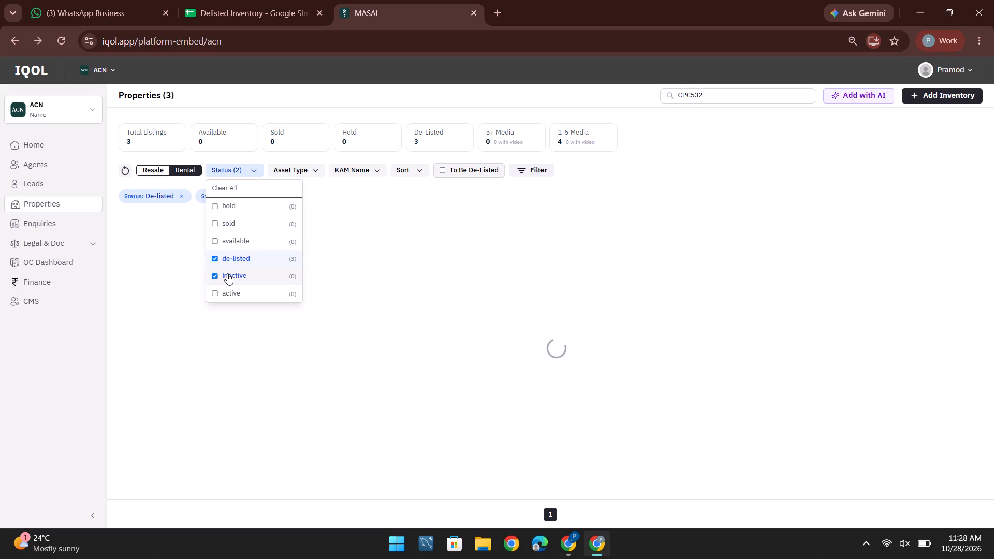
pyautogui.click(227, 273)
pyautogui.click(420, 200)
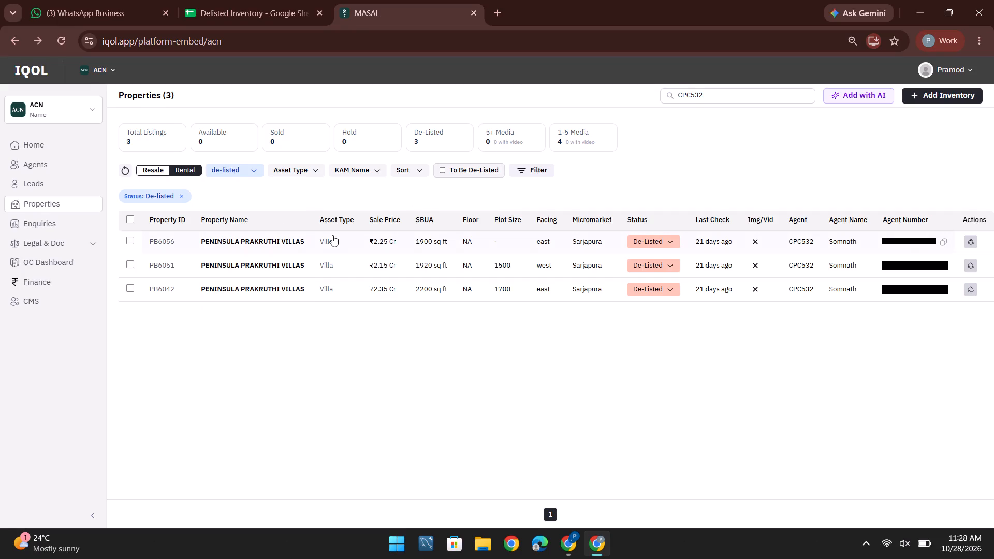
# Open the agent details for CPC532 from the first Peninsula Prakruthi Villas listing.
pyautogui.click(843, 243)
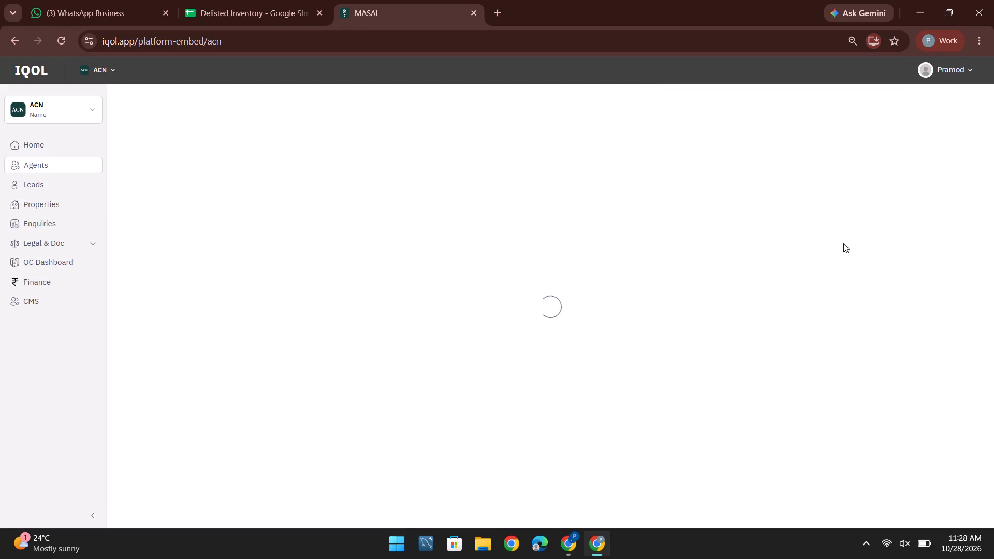
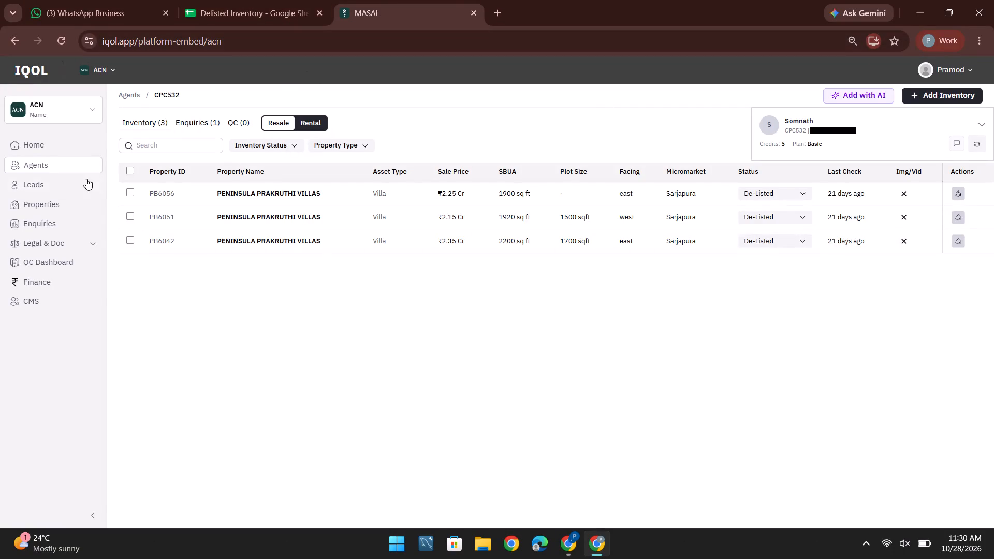
pyautogui.hscroll(-2, 203, 211)
pyautogui.click(981, 126)
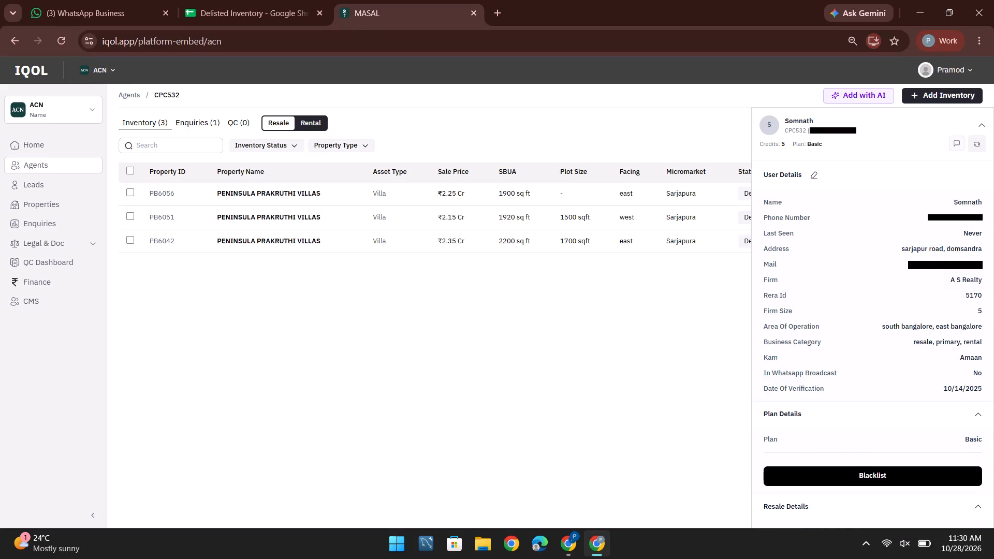
pyautogui.scroll(-3, 929, 329)
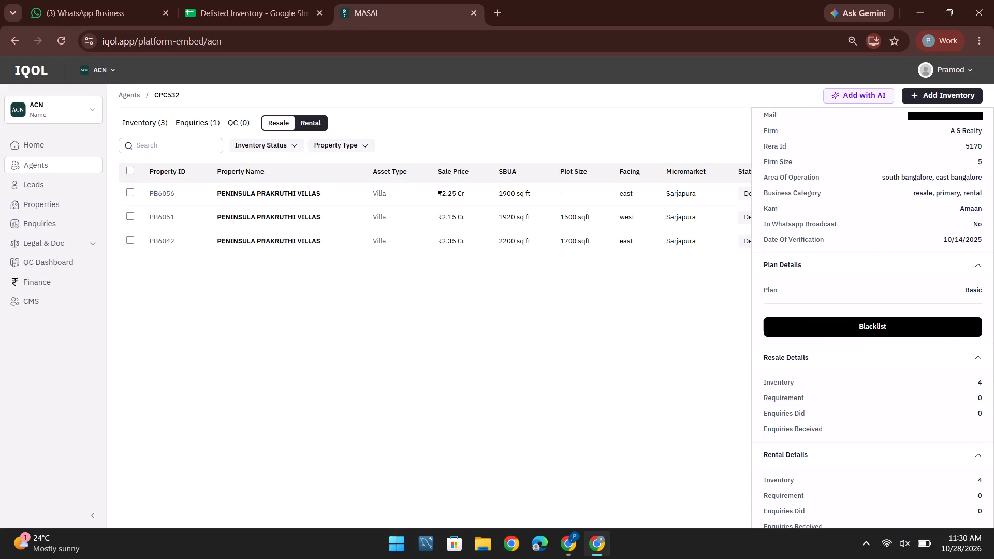
pyautogui.scroll(-2, 929, 329)
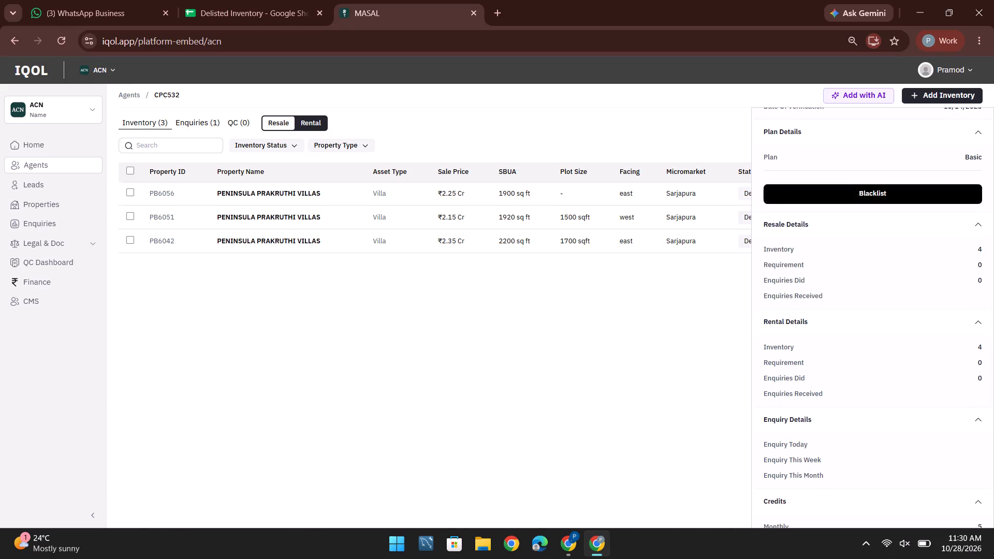
pyautogui.scroll(-1, 929, 329)
pyautogui.scroll(3, 929, 329)
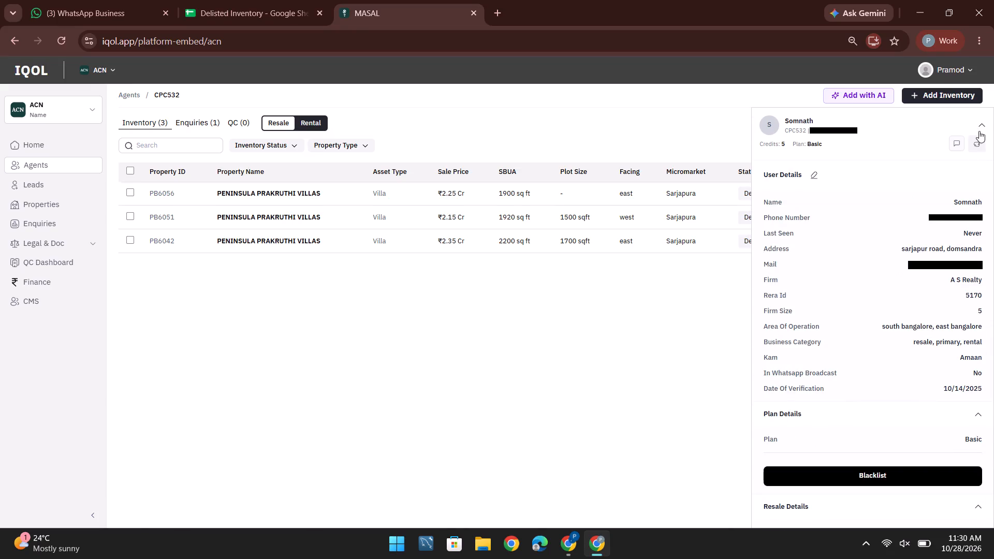
pyautogui.scroll(-7, 918, 262)
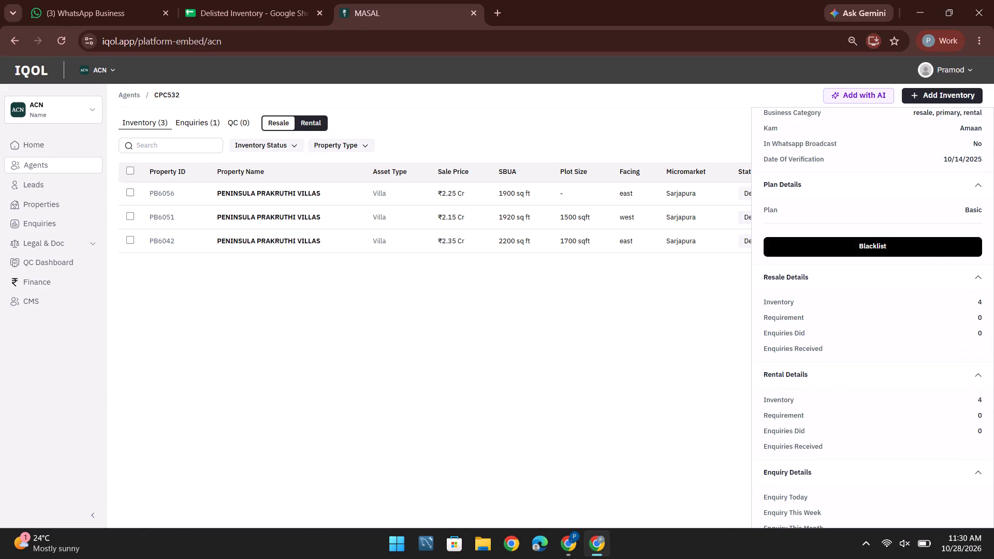
pyautogui.hscroll(1, 918, 262)
pyautogui.scroll(7, 918, 262)
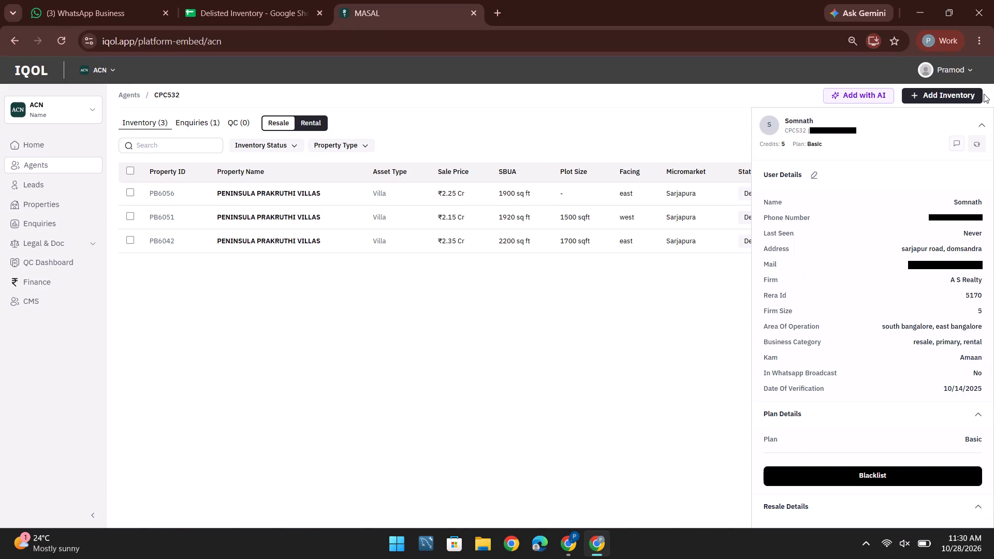
pyautogui.click(983, 133)
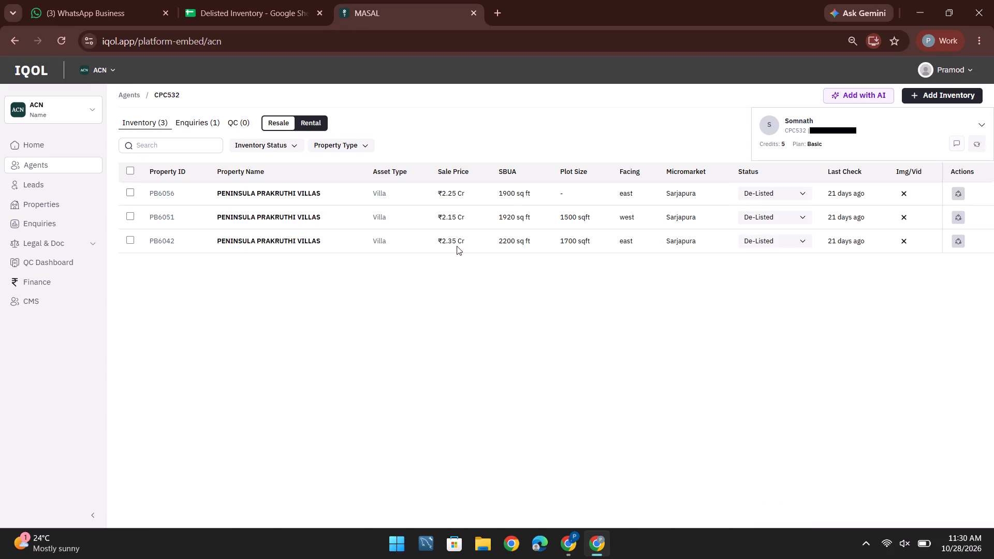
pyautogui.click(12, 45)
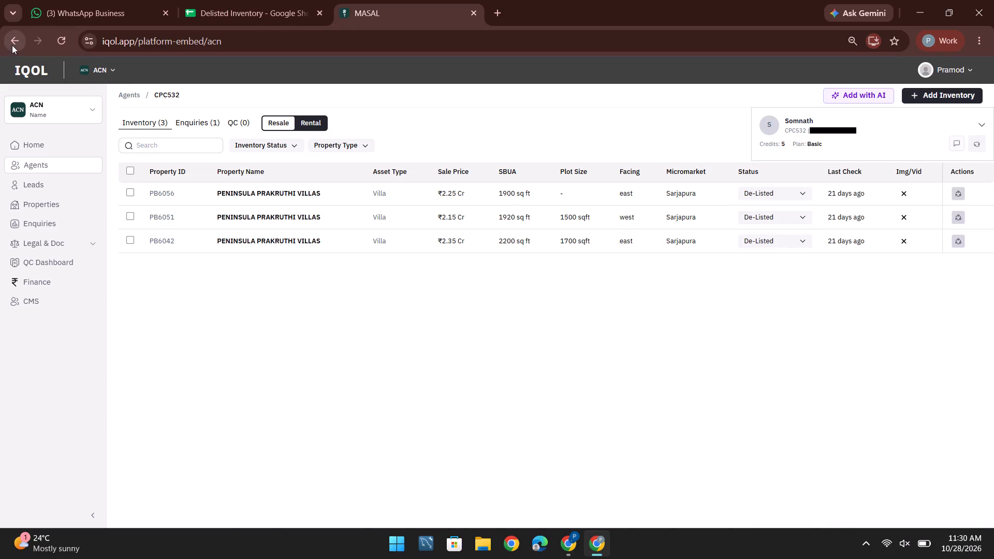
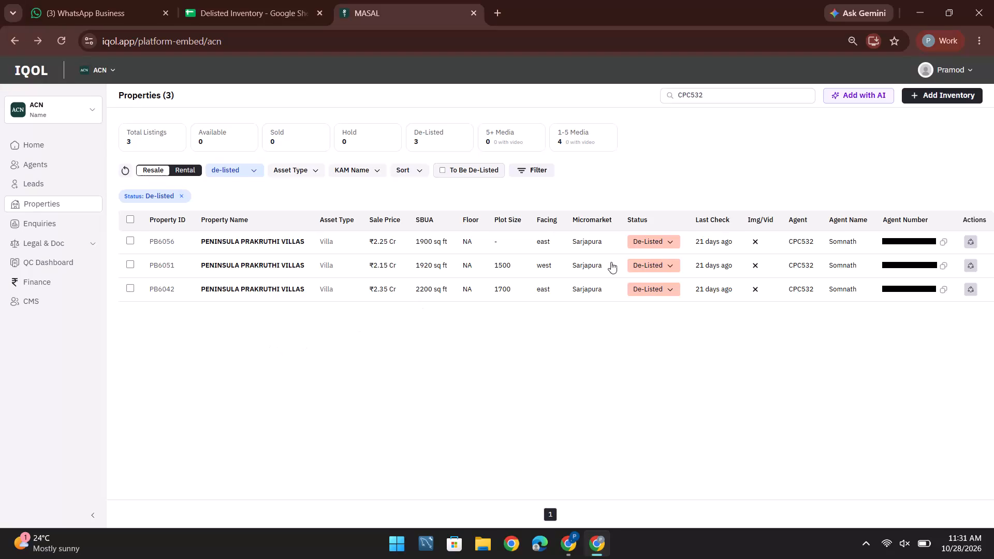
# Set the status of CPC532's three Peninsula Prakruthi Villas listings, PB6056, PB6051 and PB6042, to Available.
pyautogui.click(654, 237)
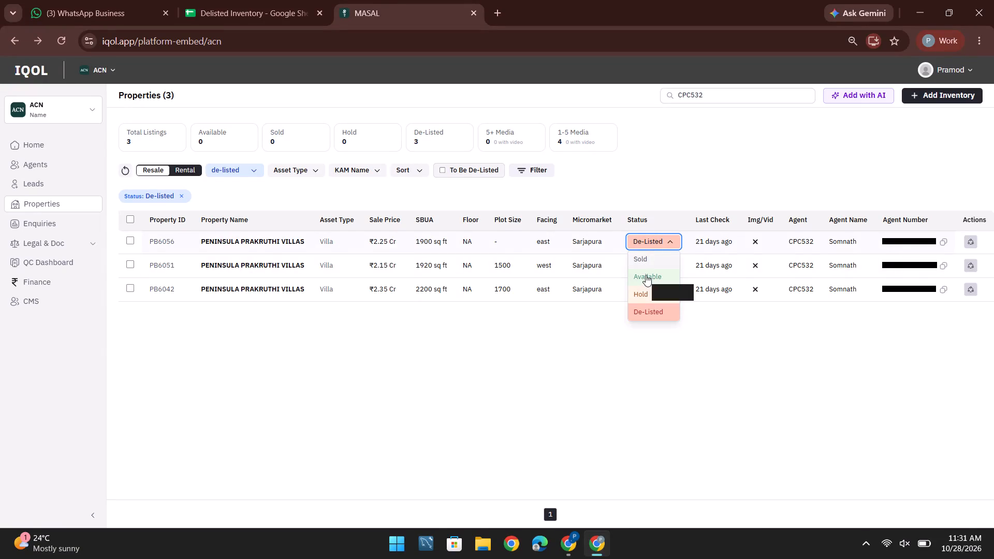
pyautogui.click(646, 275)
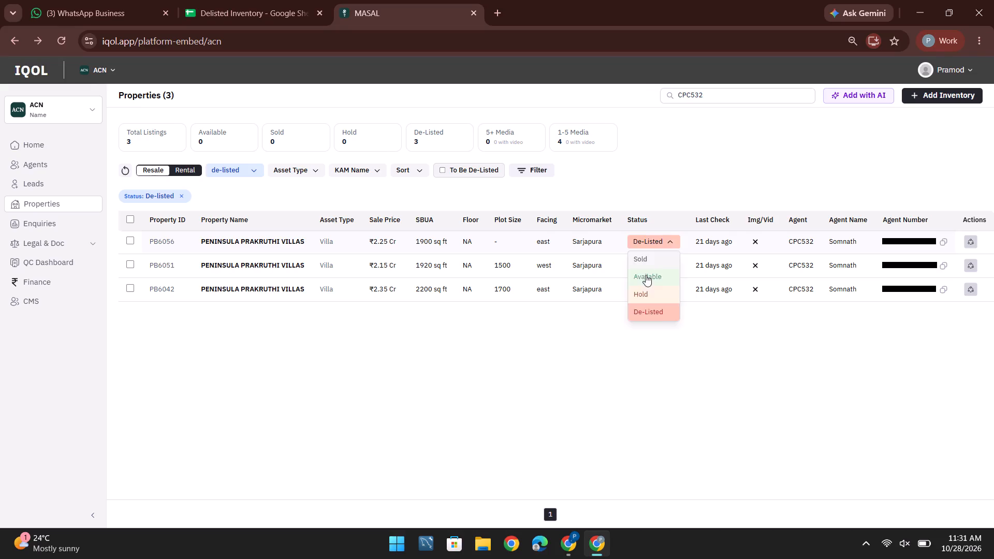
pyautogui.click(661, 265)
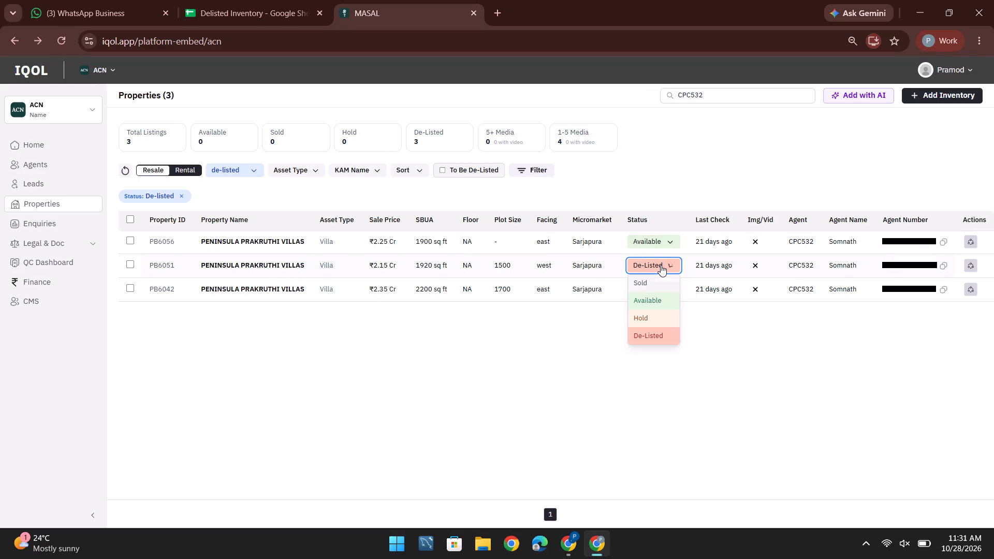
pyautogui.click(644, 294)
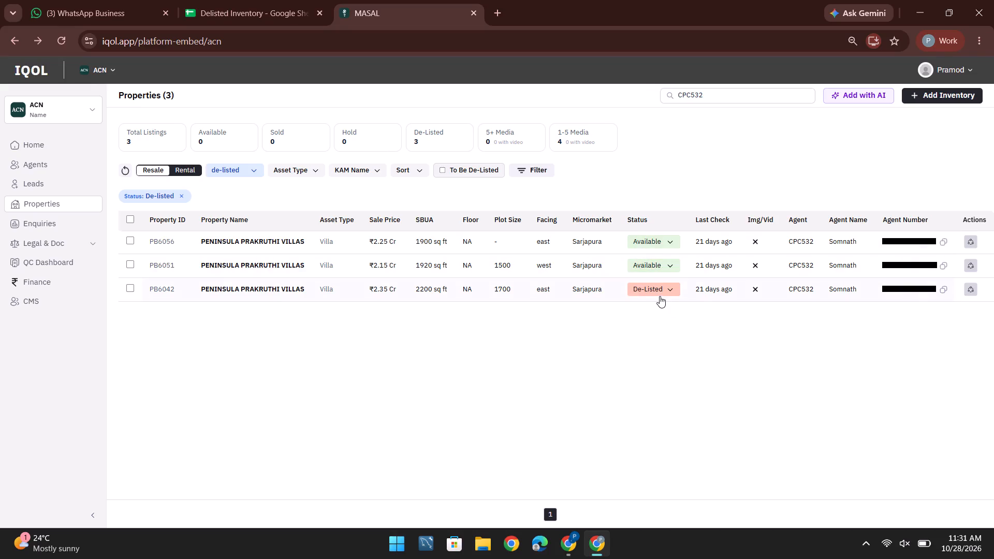
pyautogui.click(661, 296)
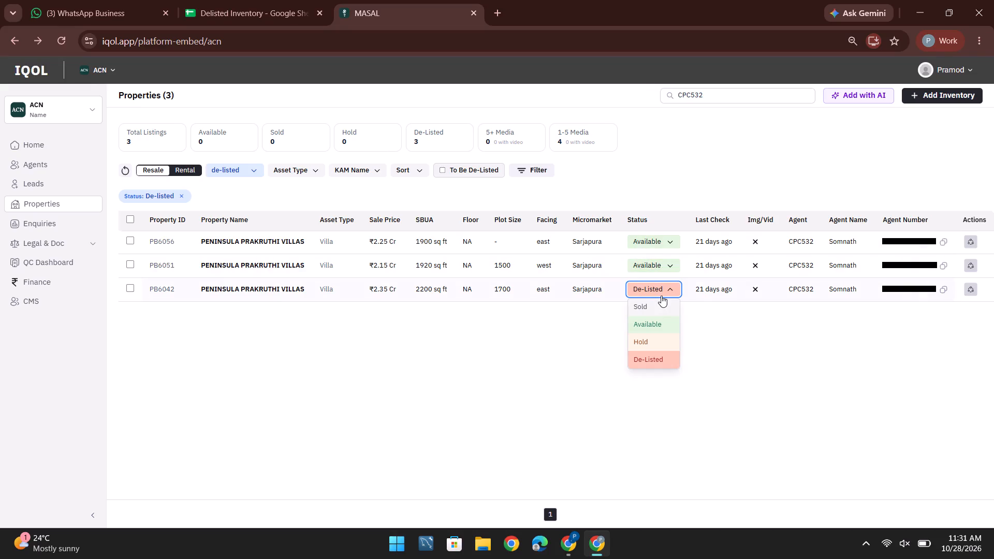
pyautogui.click(642, 326)
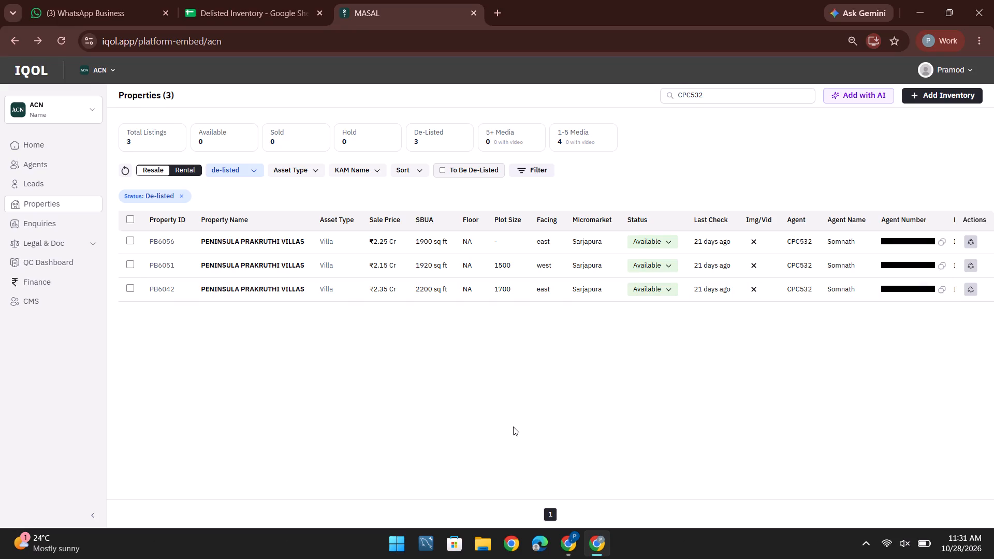
pyautogui.click(513, 426)
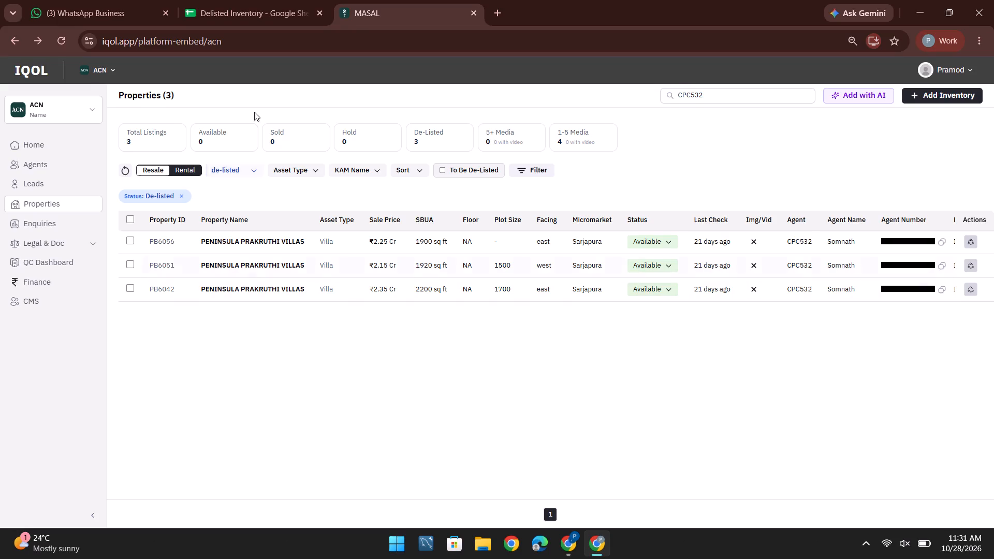
# In the Delisted Inventory spreadsheet, record Done in column Q for the three CPC532 rows, 195 to 197.
pyautogui.click(254, 14)
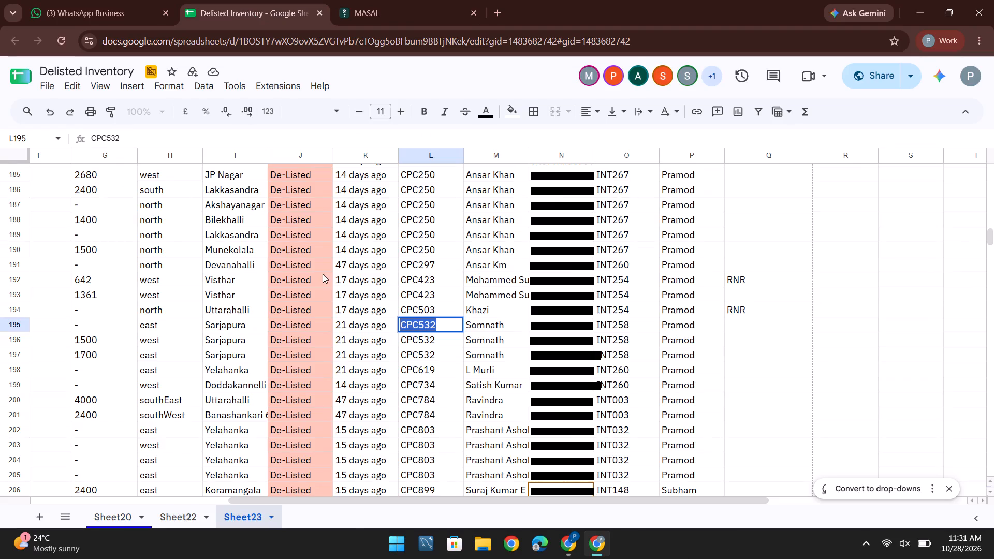
pyautogui.click(739, 324)
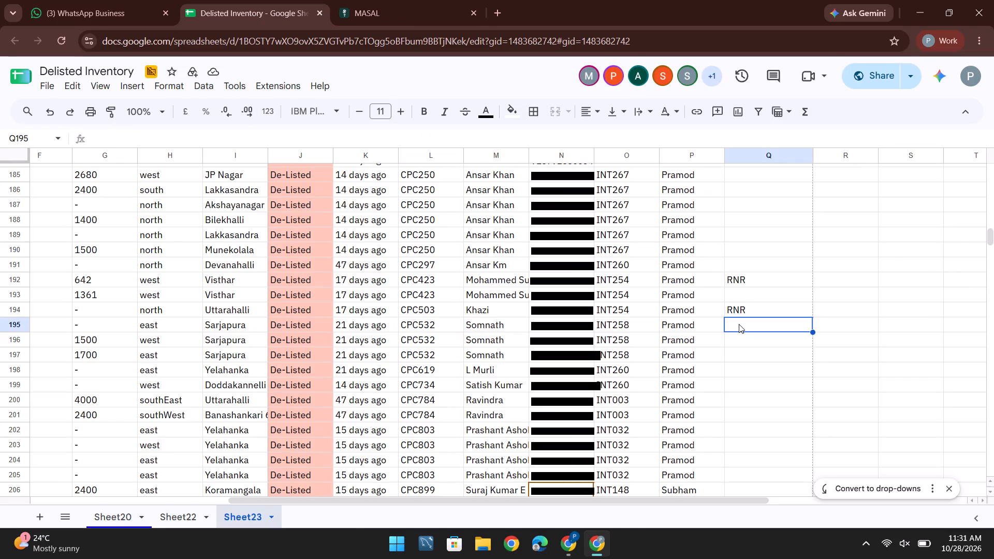
pyautogui.hotkey('shift', 'd')
pyautogui.press('o')
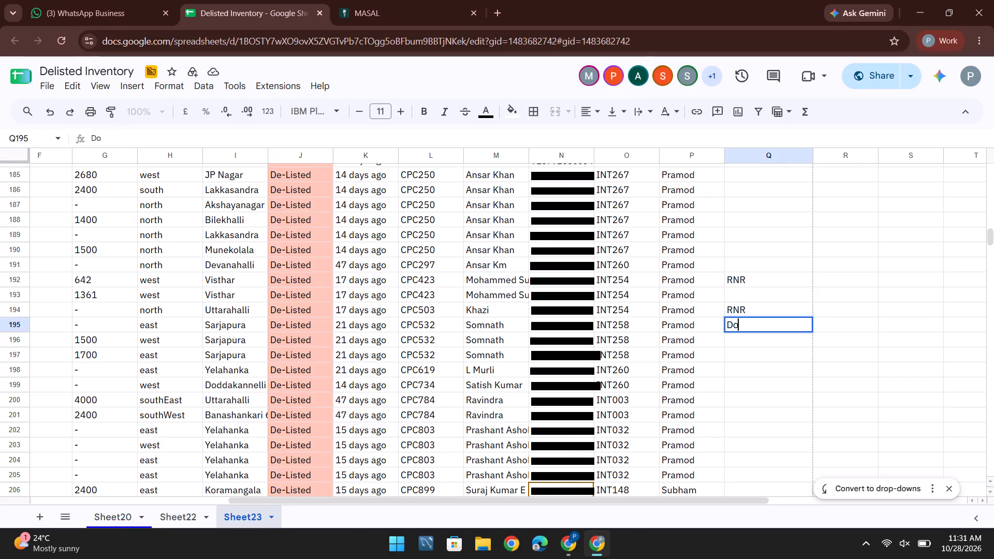
pyautogui.write('ne')
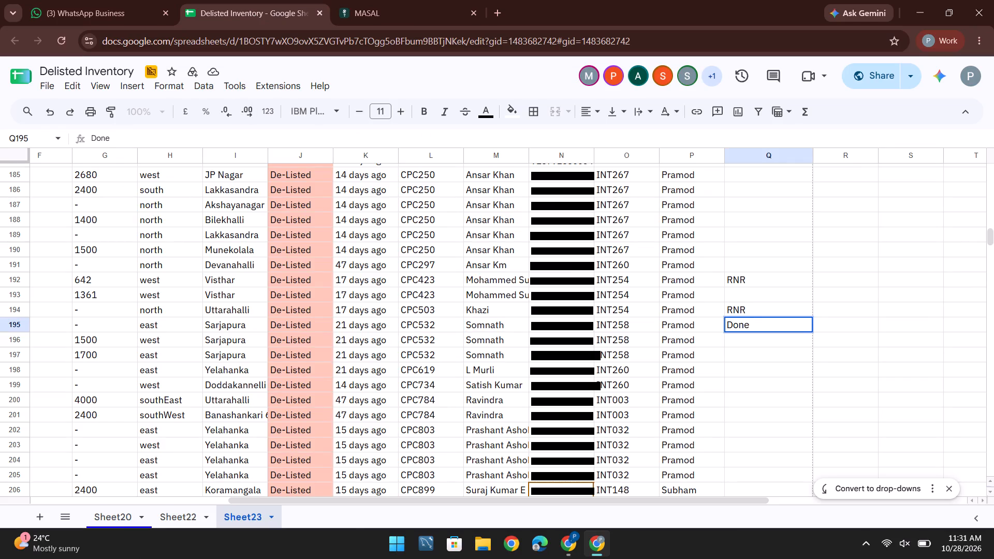
pyautogui.press('Down')
pyautogui.hotkey('shift', 'd')
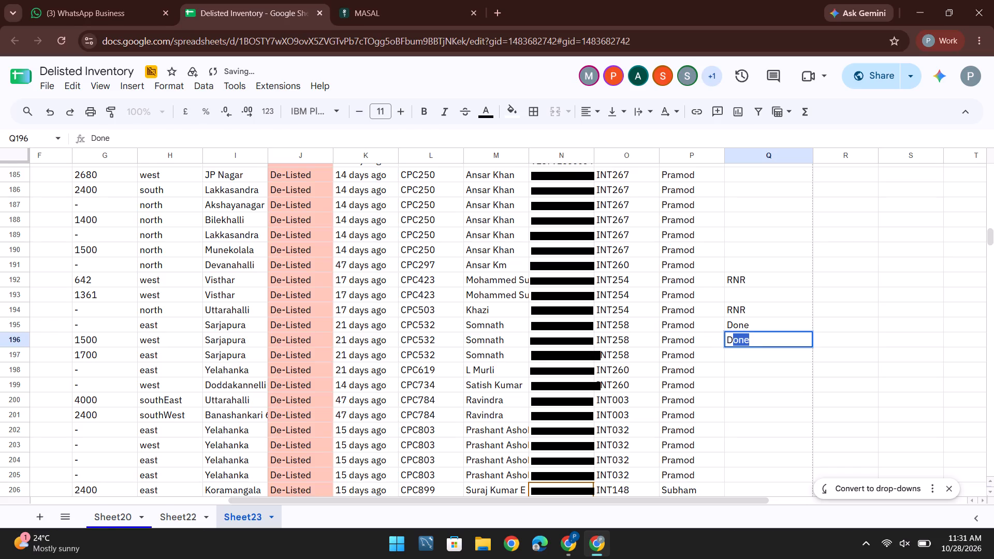
pyautogui.press('Return')
pyautogui.hotkey('shift', 'd')
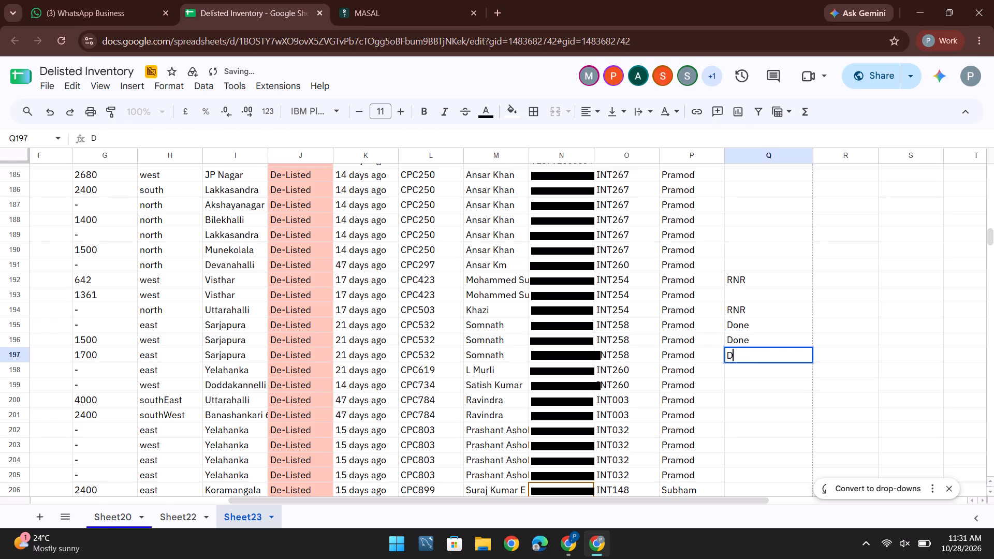
pyautogui.press('Return')
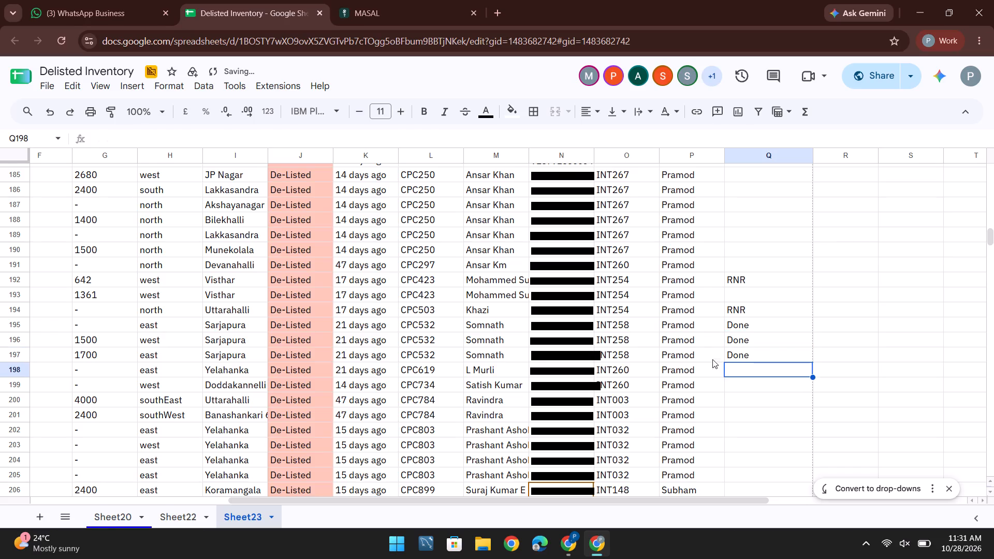
pyautogui.click(426, 372)
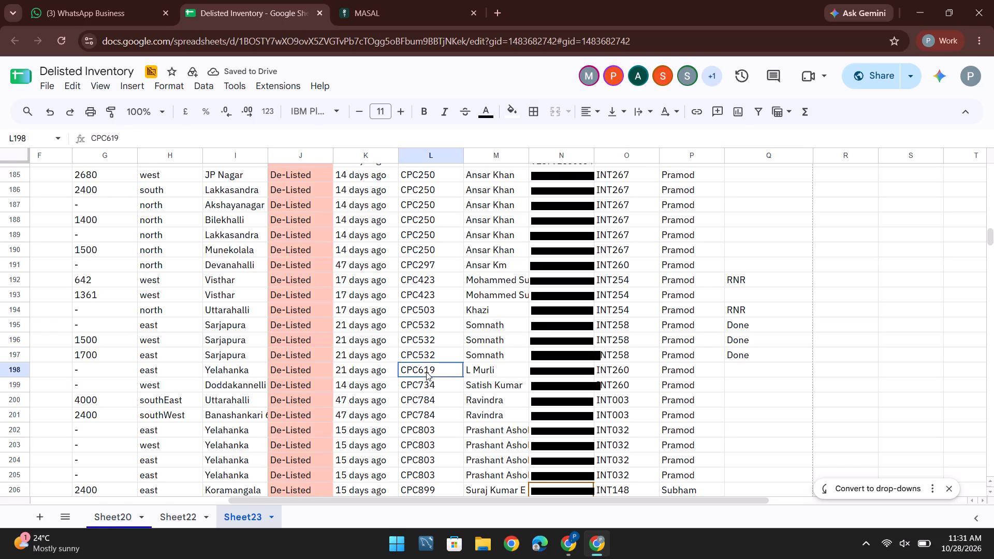
pyautogui.doubleClick(419, 369)
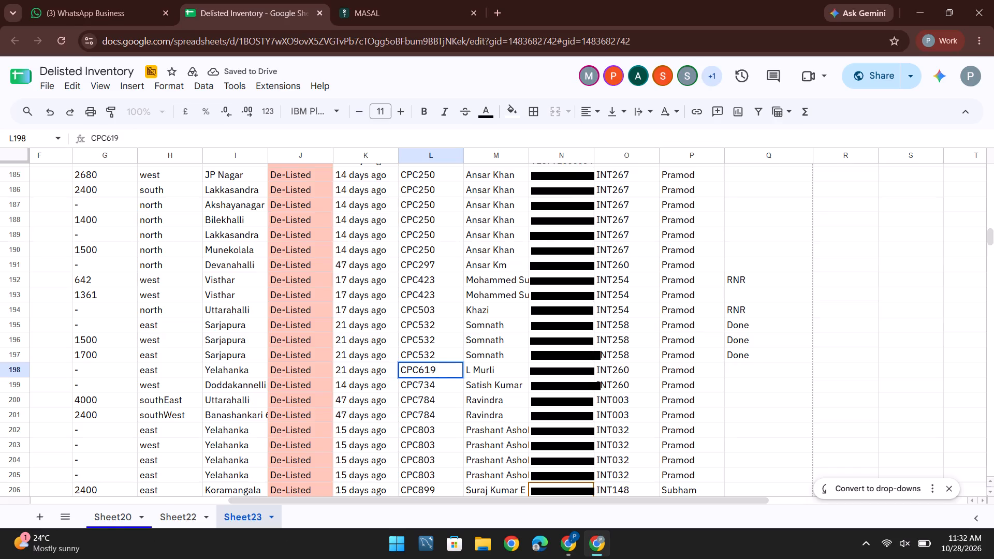
pyautogui.doubleClick(419, 369)
pyautogui.hotkey('ctrl', 'c')
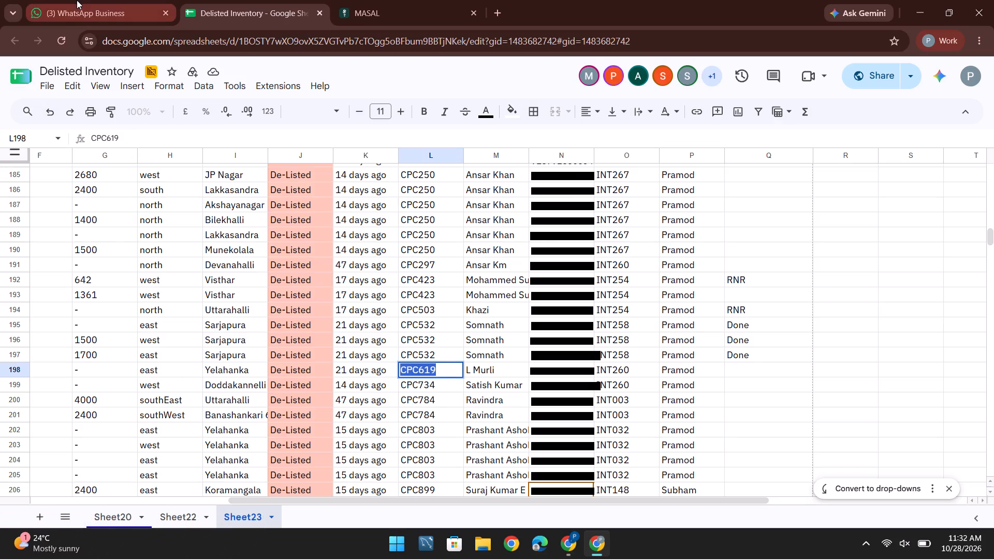
pyautogui.click(377, 12)
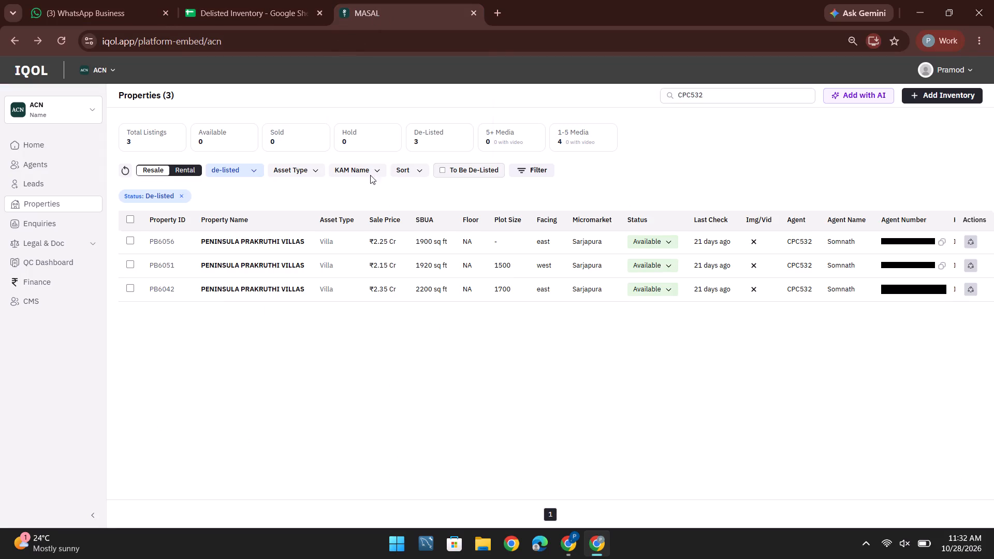
pyautogui.click(719, 98)
pyautogui.press('BackSpace')
pyautogui.press('BackSpace')
pyautogui.press('BackSpace')
pyautogui.press('BackSpace')
pyautogui.press('BackSpace')
pyautogui.press('BackSpace')
pyautogui.press('BackSpace')
pyautogui.press('BackSpace')
pyautogui.press('BackSpace')
pyautogui.press('BackSpace')
pyautogui.press('BackSpace')
pyautogui.press('BackSpace')
pyautogui.press('BackSpace')
pyautogui.press('BackSpace')
pyautogui.press('BackSpace')
pyautogui.press('BackSpace')
pyautogui.press('BackSpace')
pyautogui.press('BackSpace')
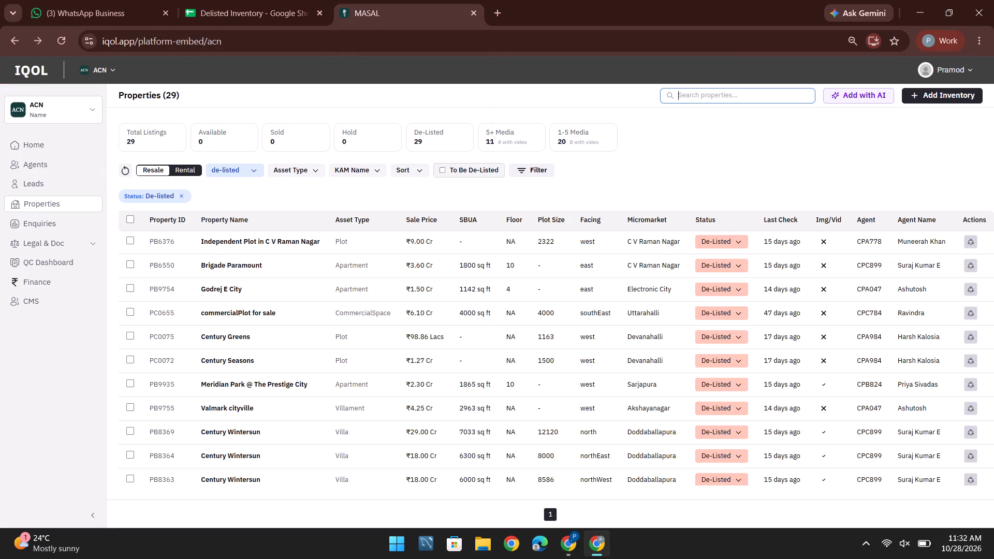
pyautogui.hotkey('ctrl', 'v')
pyautogui.press('Return')
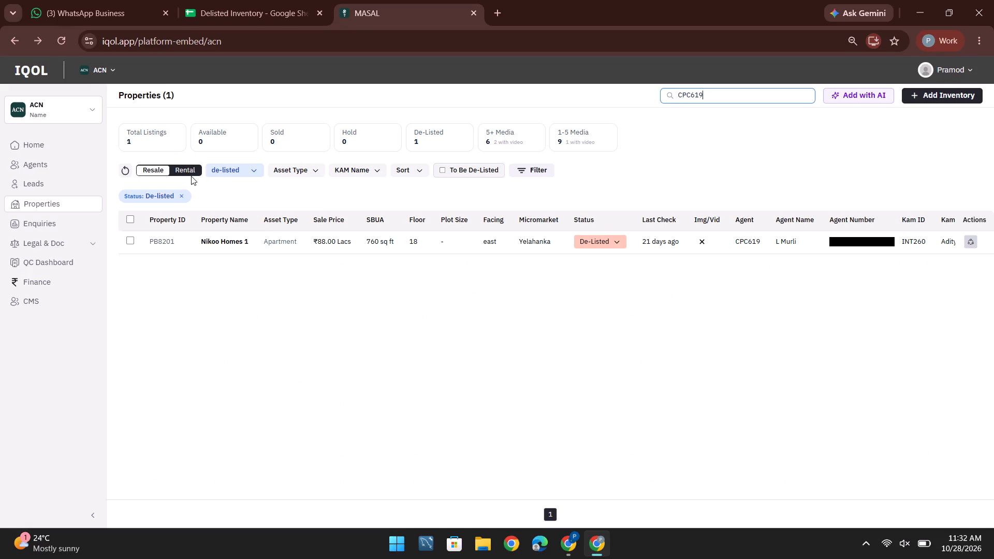
# Add available and sold to the de-listed status filter for CPC619's properties.
pyautogui.click(237, 172)
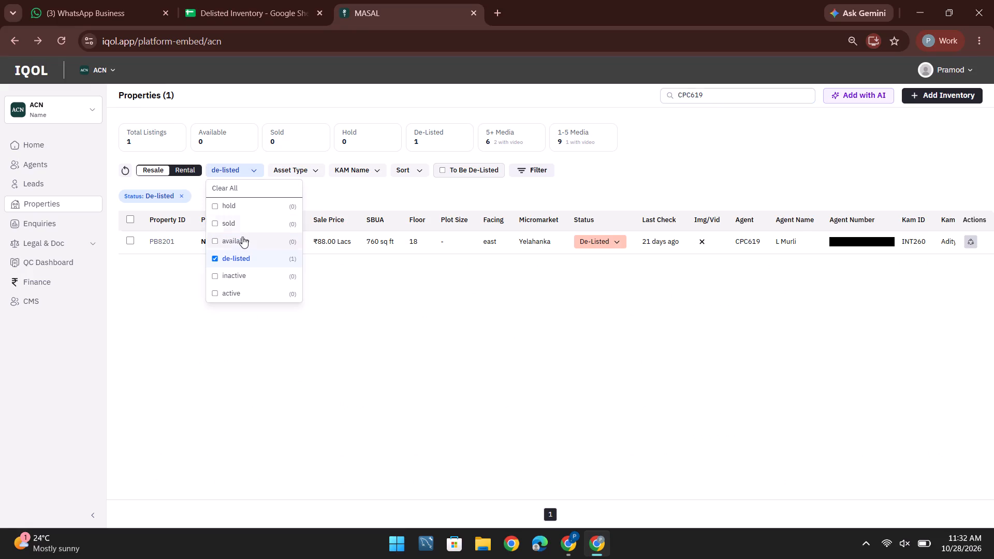
pyautogui.click(244, 239)
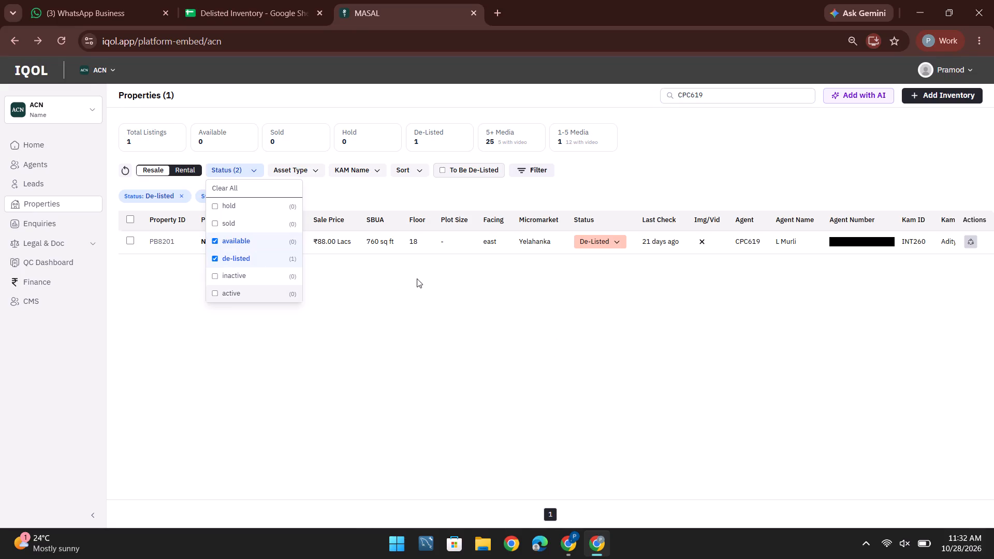
pyautogui.click(261, 228)
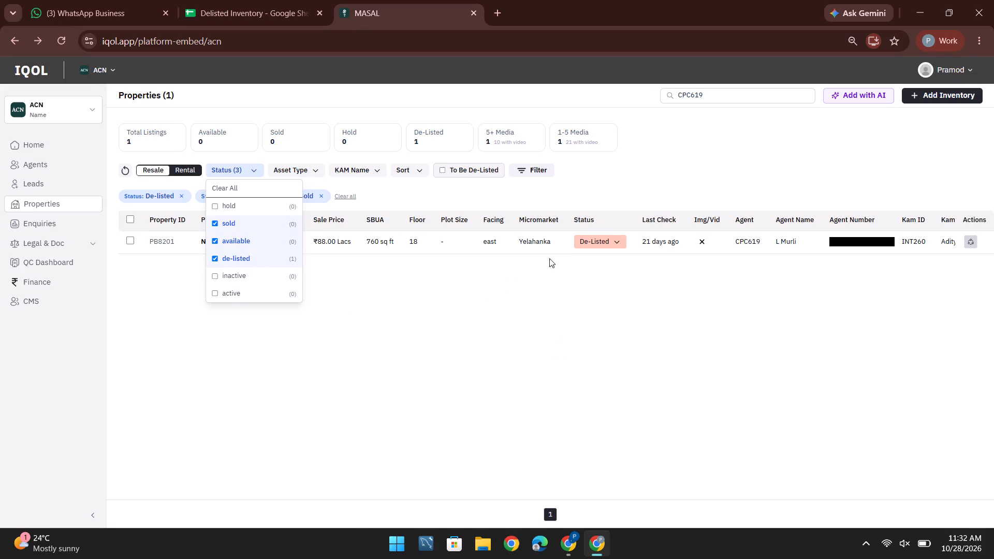
pyautogui.click(563, 255)
# View the property details of Nikoo Homes 1 (PB8201) and return to the property list.
pyautogui.hscroll(-4, 735, 238)
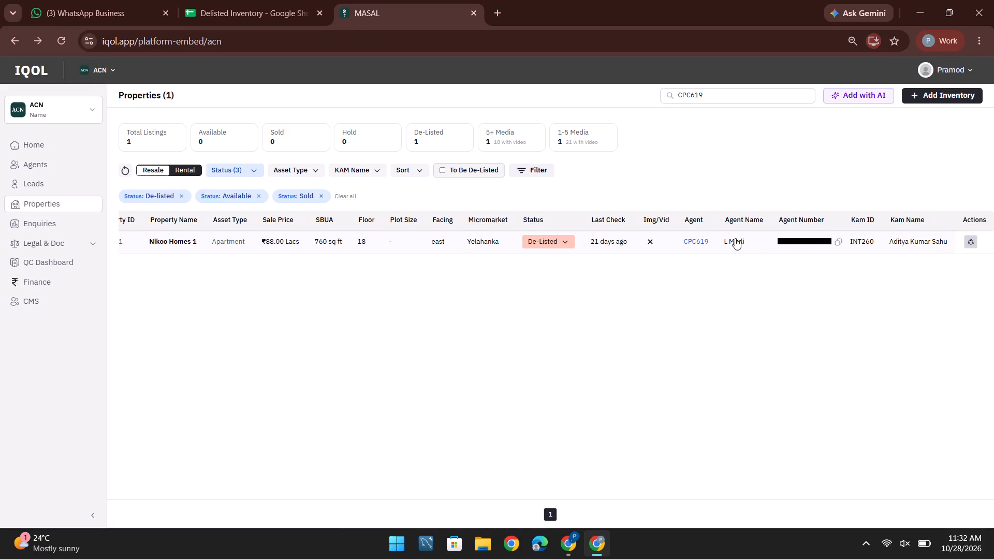
pyautogui.hscroll(3, 735, 238)
pyautogui.hscroll(-4, 735, 238)
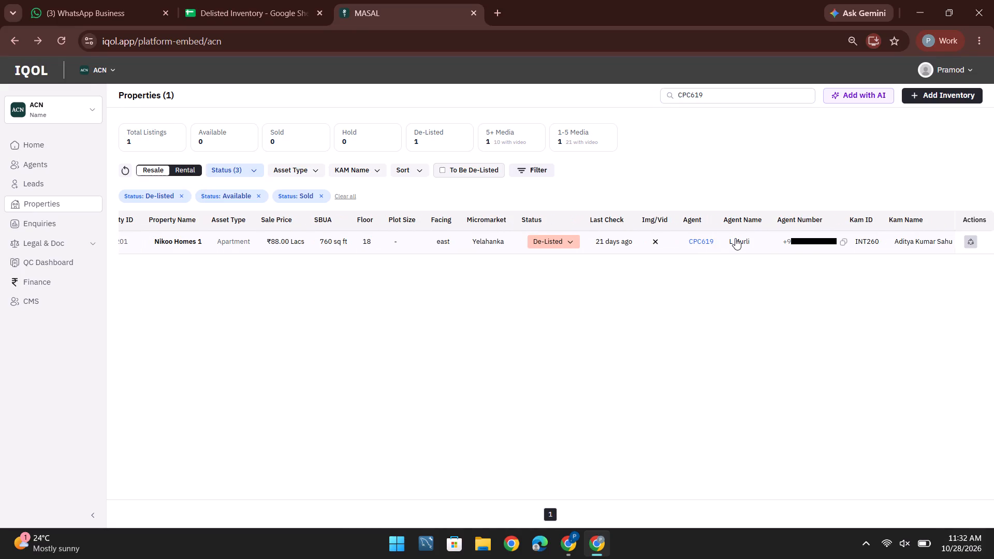
pyautogui.click(911, 239)
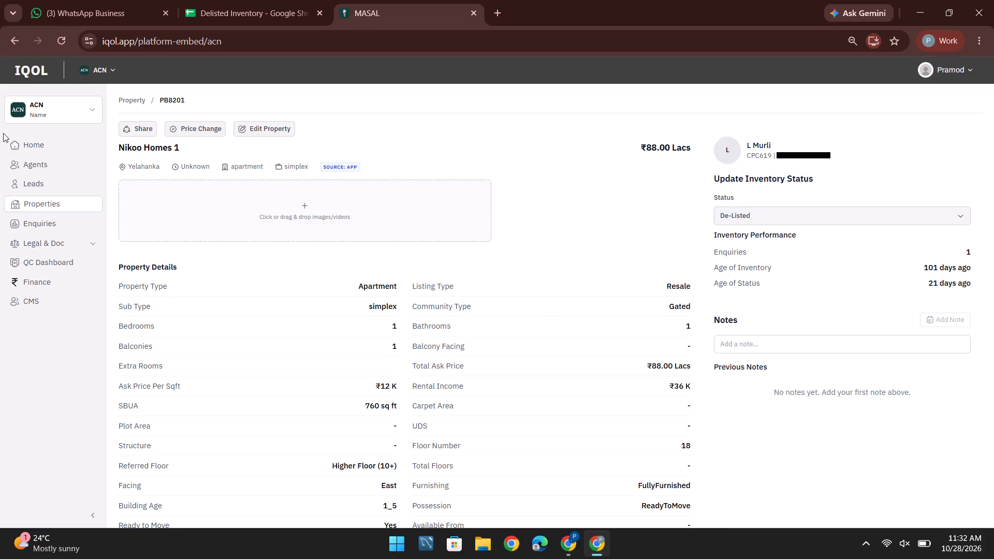
pyautogui.click(17, 33)
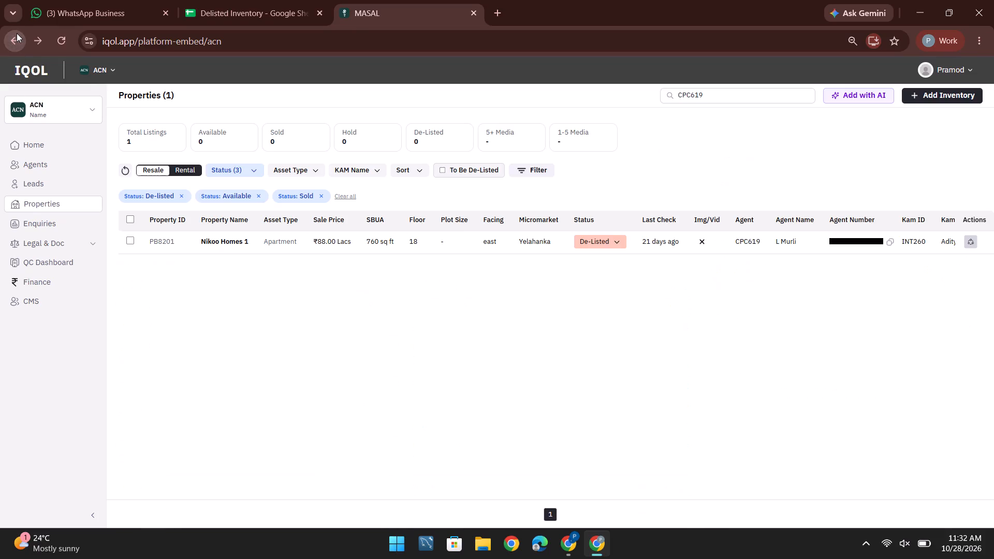
pyautogui.click(780, 245)
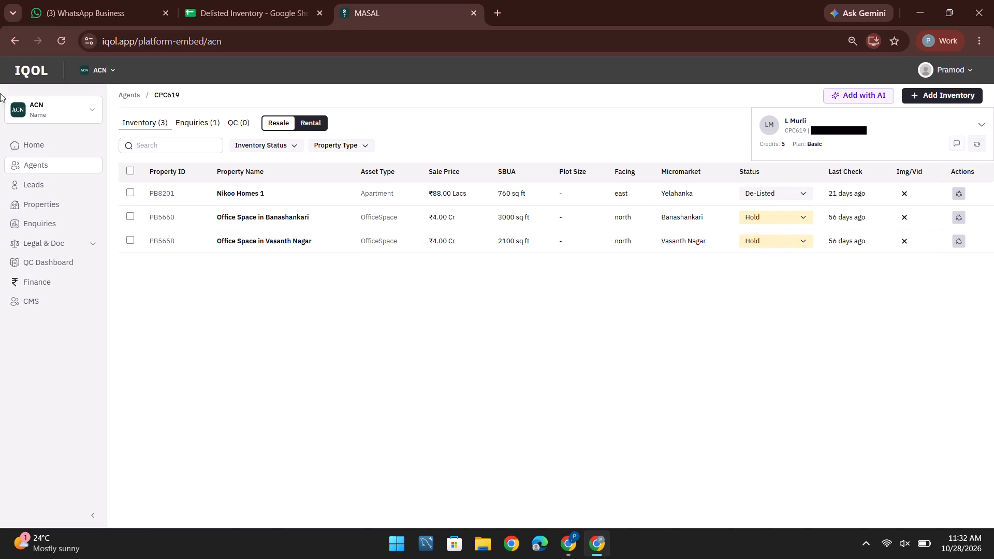
pyautogui.click(12, 48)
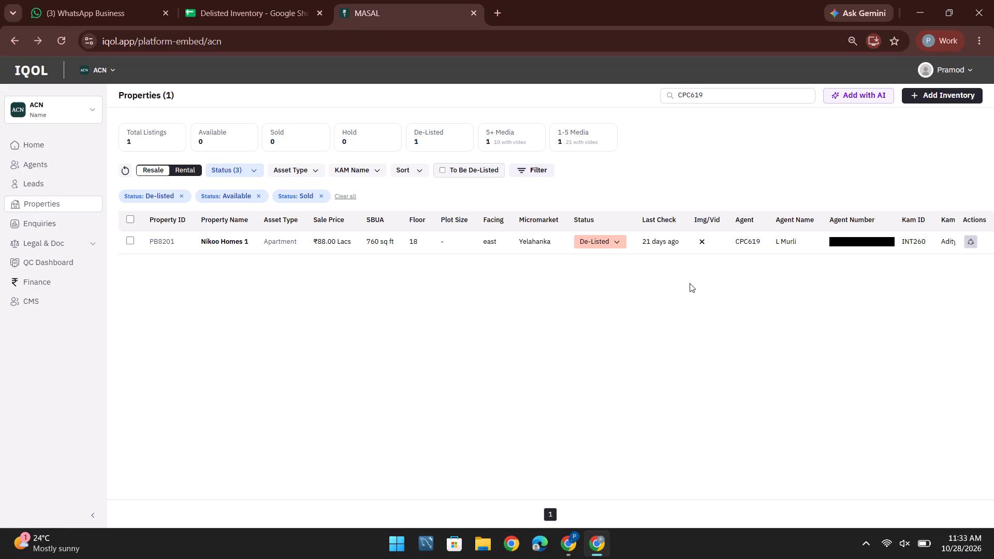
pyautogui.moveTo(690, 283); pyautogui.dragTo(586, 305)
# Set the status of CPC619's Nikoo Homes 1 listing, PB8201, to Available.
pyautogui.click(610, 245)
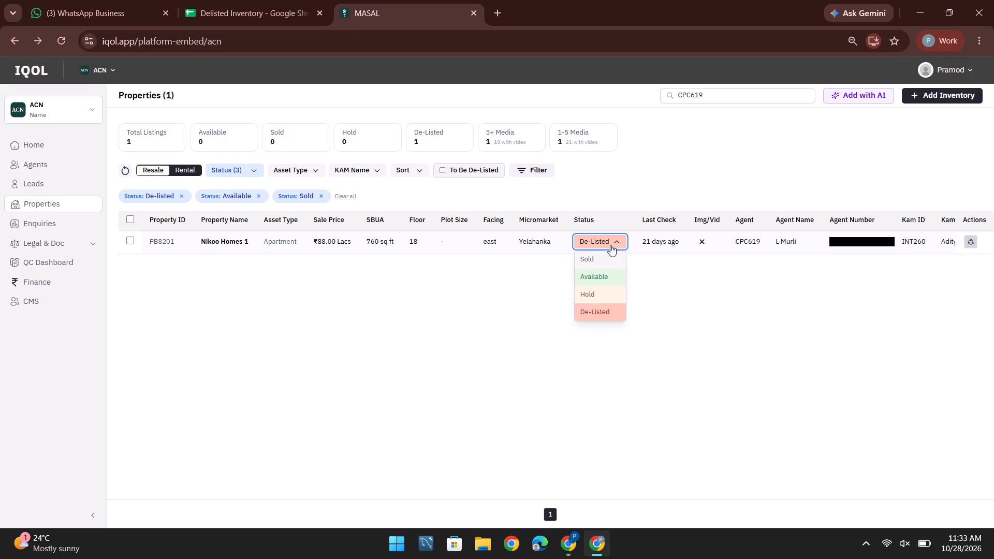
pyautogui.click(596, 275)
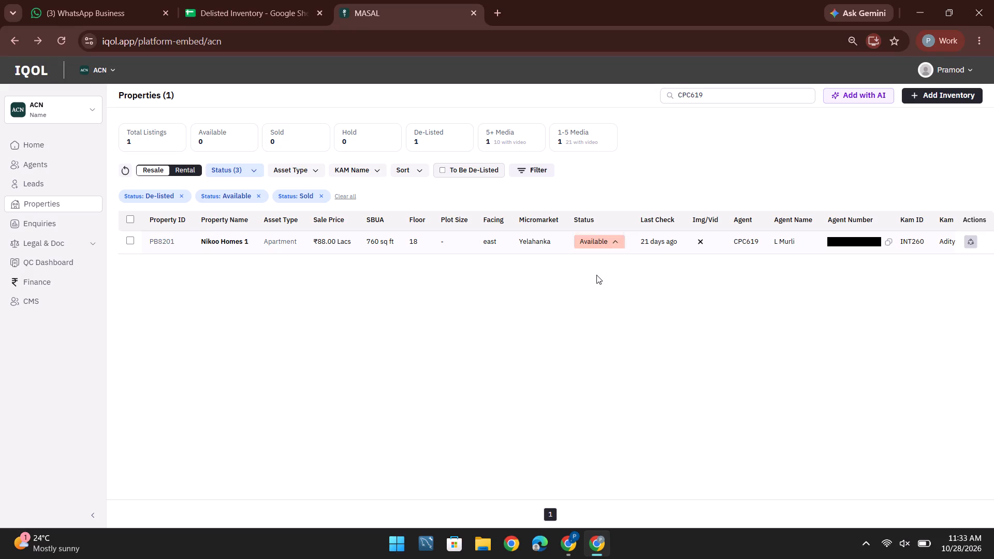
# Switch to the Delisted Inventory spreadsheet and record Done in column Q for CPC619's row 198.
pyautogui.click(273, 12)
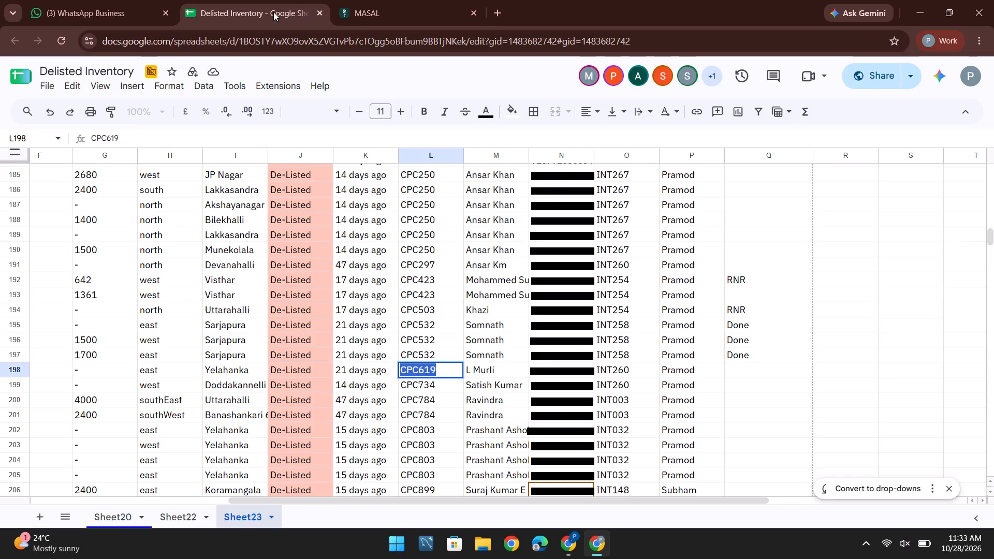
pyautogui.click(738, 373)
pyautogui.hotkey('shift', 'd')
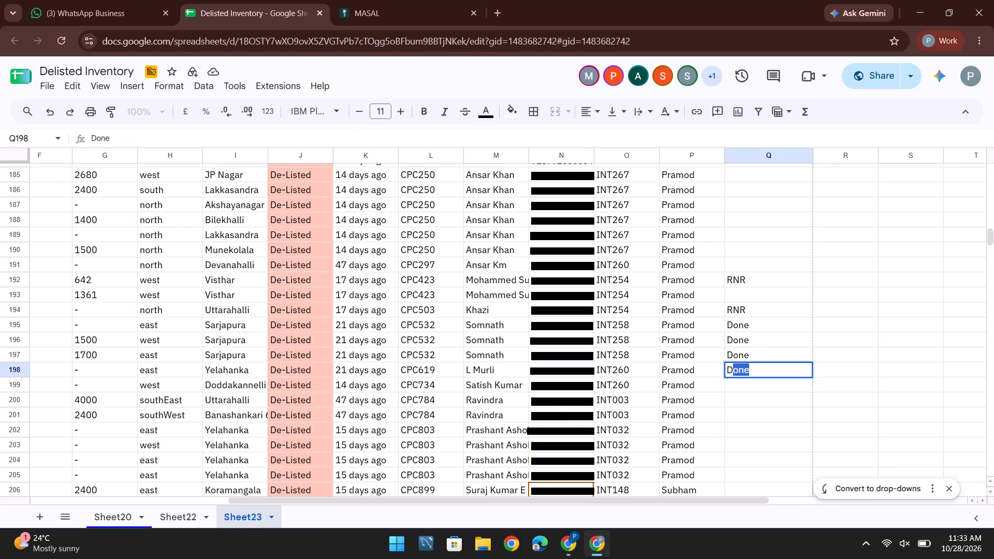
pyautogui.press('Return')
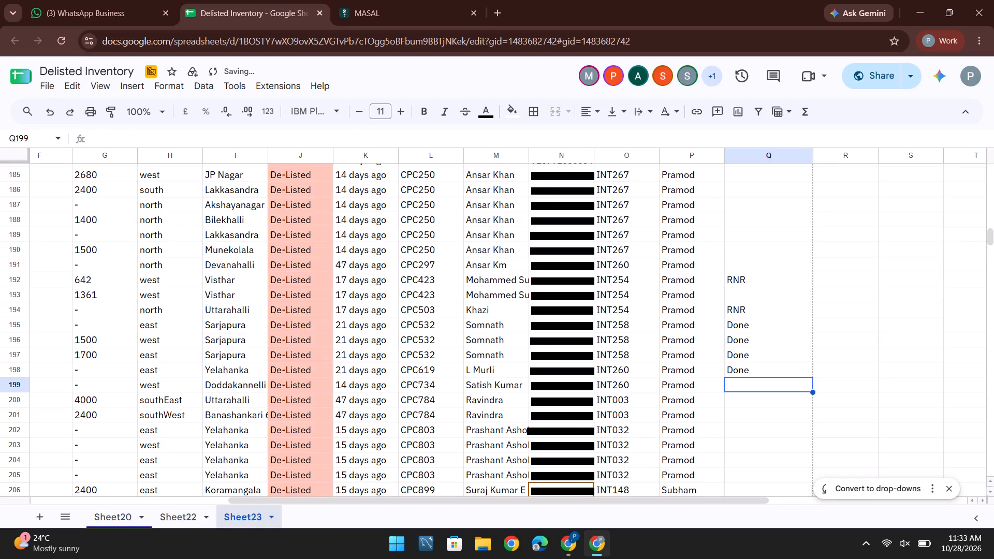
pyautogui.click(430, 385)
pyautogui.doubleClick(415, 384)
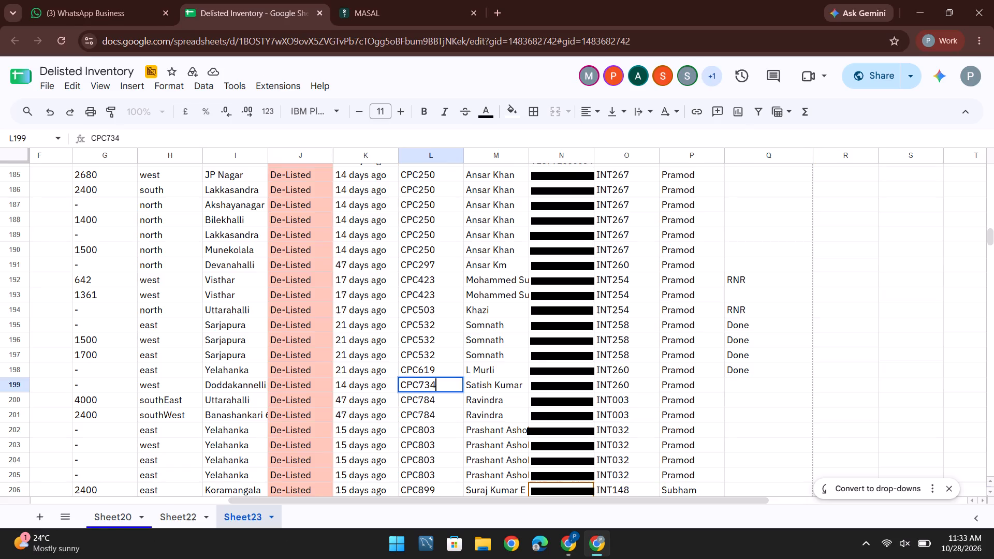
pyautogui.doubleClick(415, 384)
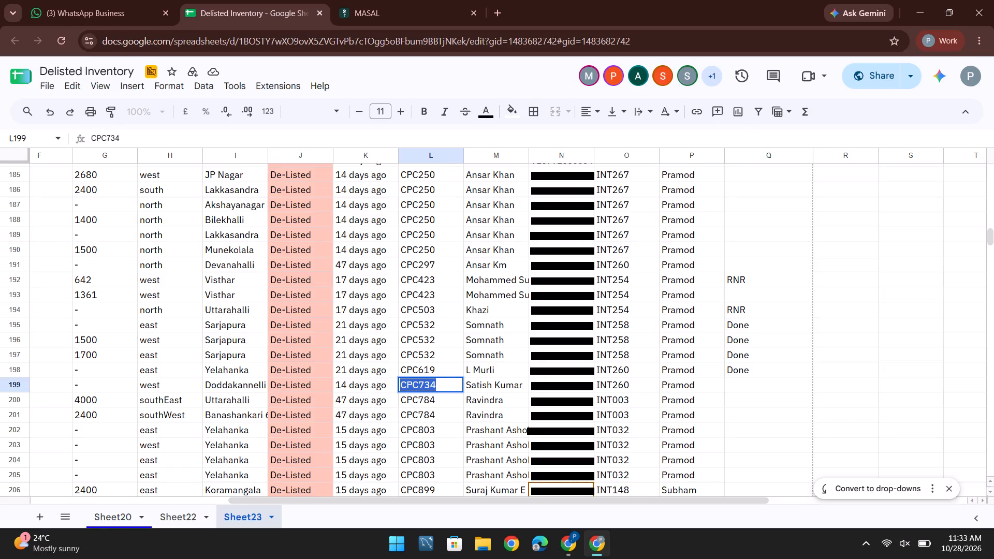
pyautogui.hotkey('ctrl', 'c')
pyautogui.click(410, 0)
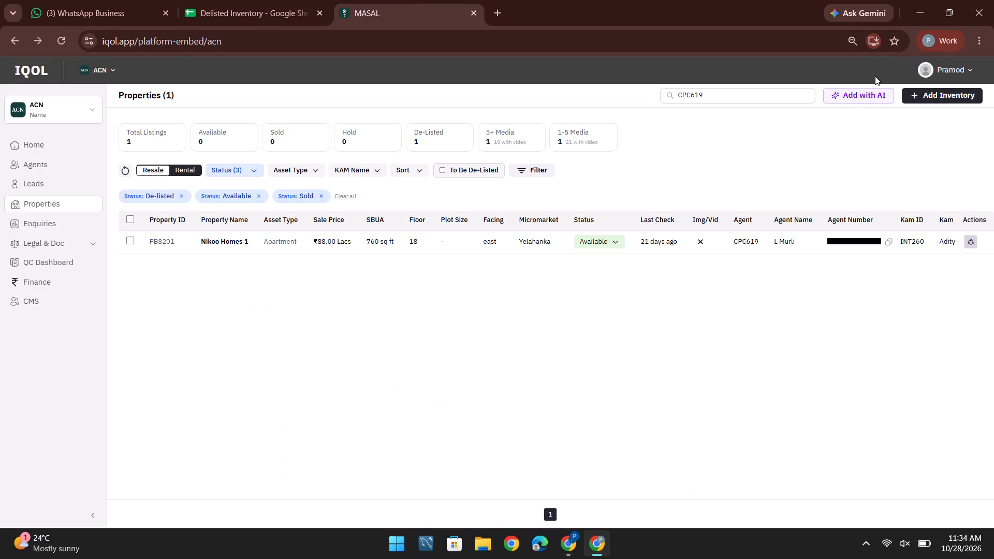
pyautogui.click(779, 92)
pyautogui.press('BackSpace')
pyautogui.press('BackSpace')
pyautogui.press('BackSpace')
pyautogui.press('BackSpace')
pyautogui.press('BackSpace')
pyautogui.press('BackSpace')
pyautogui.press('BackSpace')
pyautogui.press('BackSpace')
pyautogui.press('BackSpace')
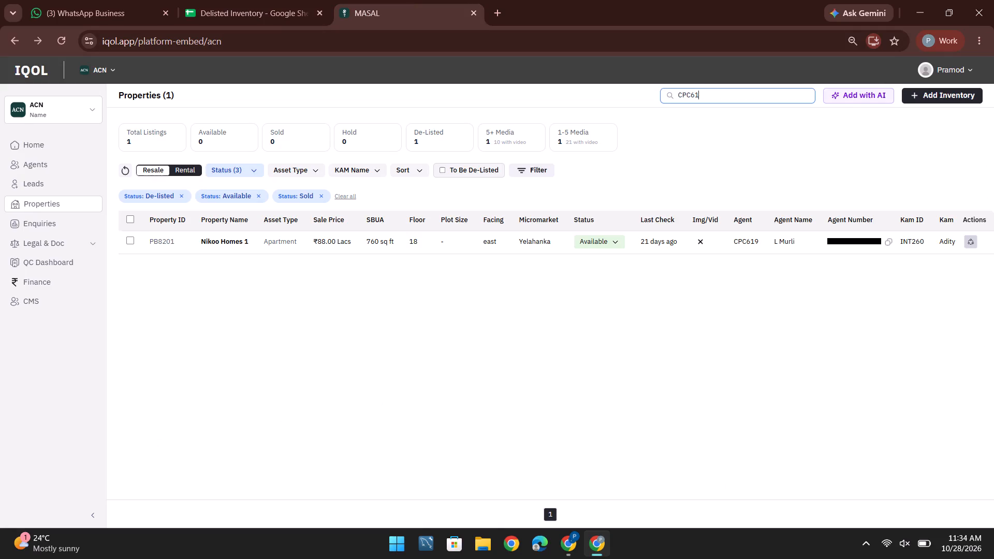
pyautogui.hotkey('ctrl', 'v')
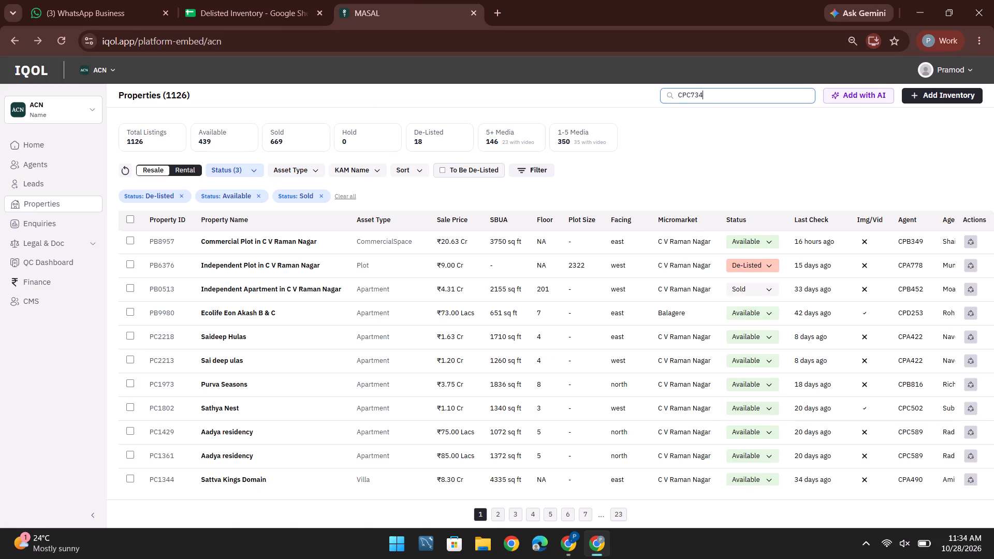
pyautogui.press('Return')
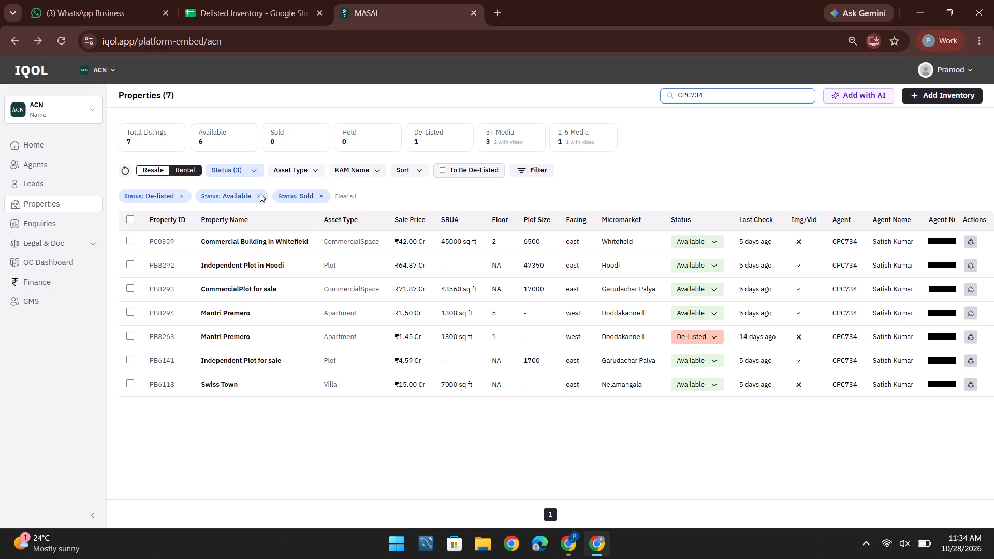
# Remove sold and available from the status filter, leaving only de-listed for CPC734's properties.
pyautogui.click(239, 168)
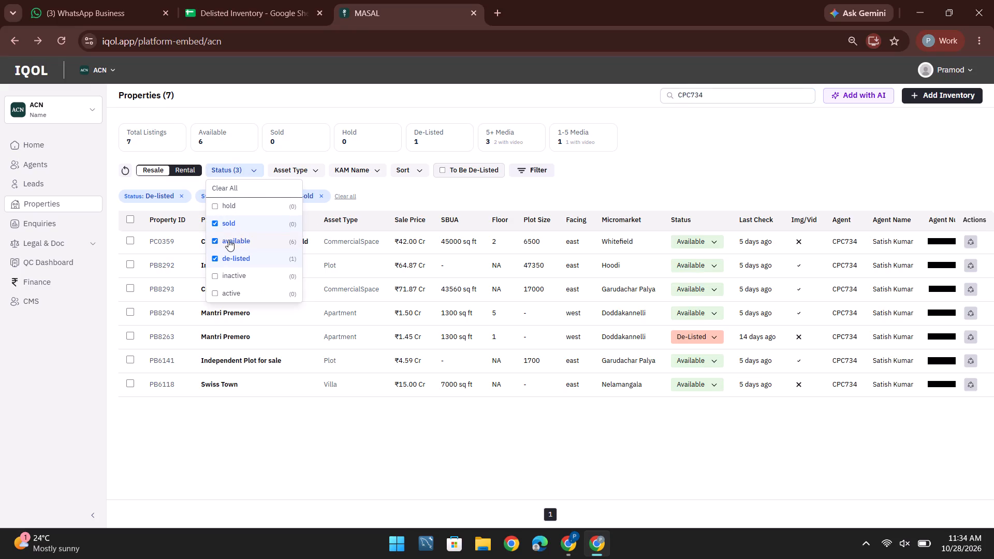
pyautogui.click(238, 224)
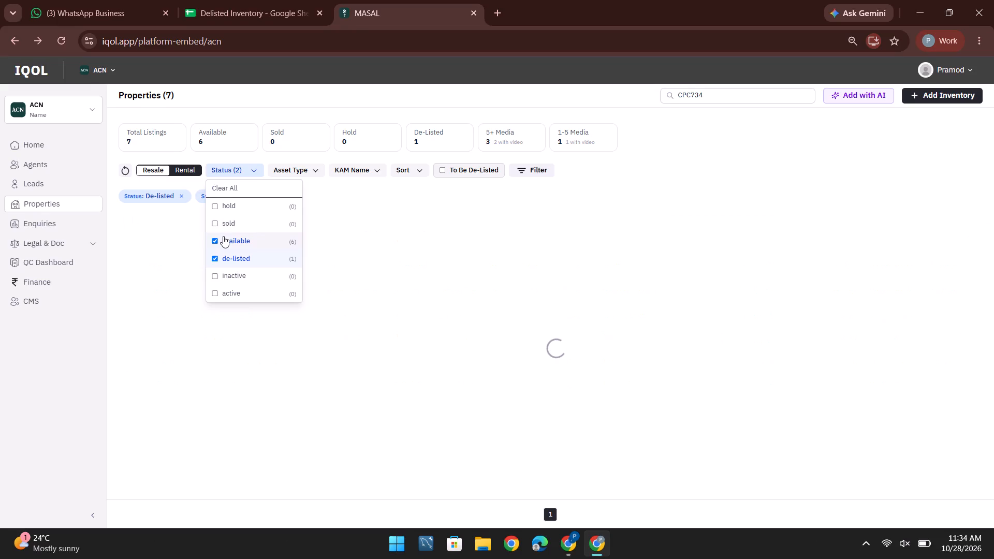
pyautogui.click(223, 236)
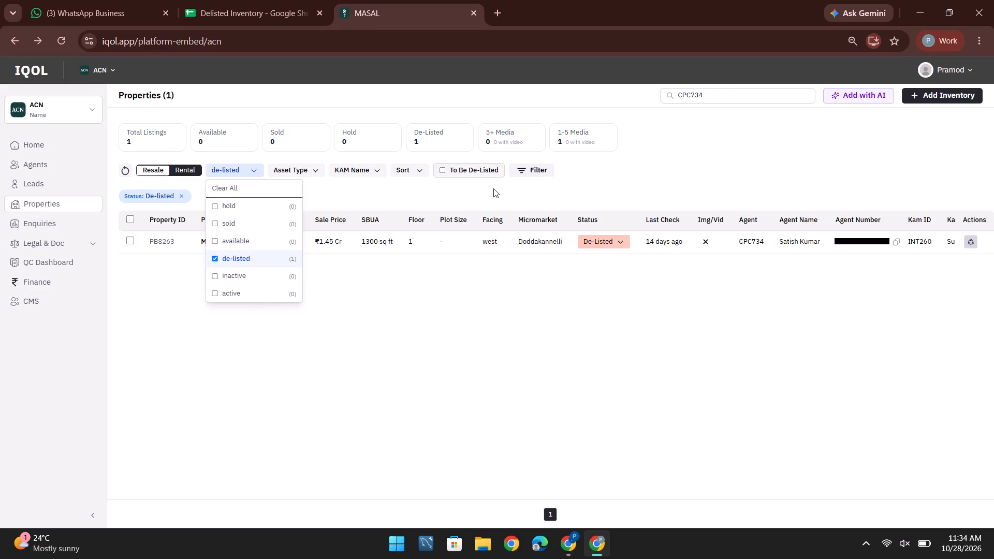
pyautogui.click(493, 188)
# Examine the inventory on agent CPC734's page and return to the property list.
pyautogui.click(796, 242)
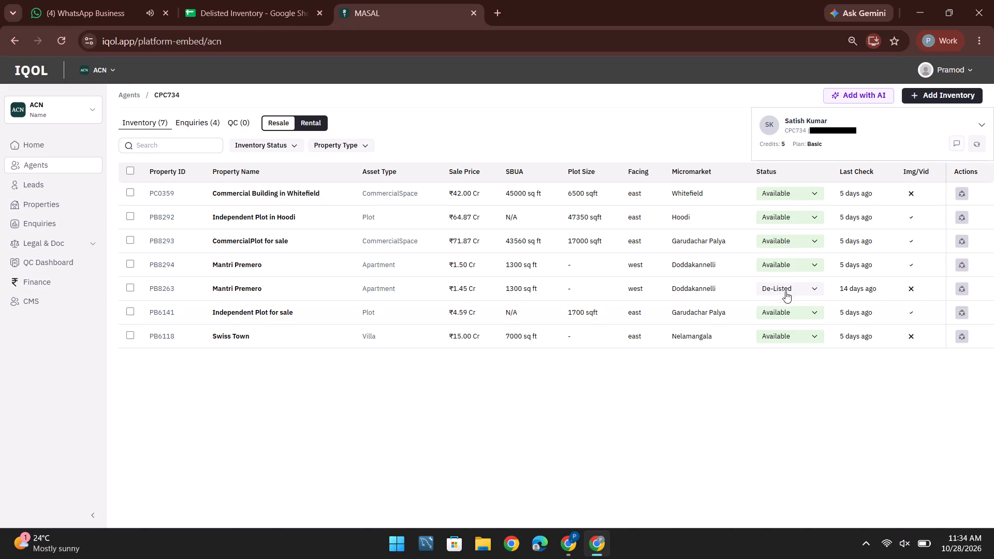
pyautogui.hscroll(-3, 728, 302)
pyautogui.hscroll(-3, 680, 273)
pyautogui.click(11, 39)
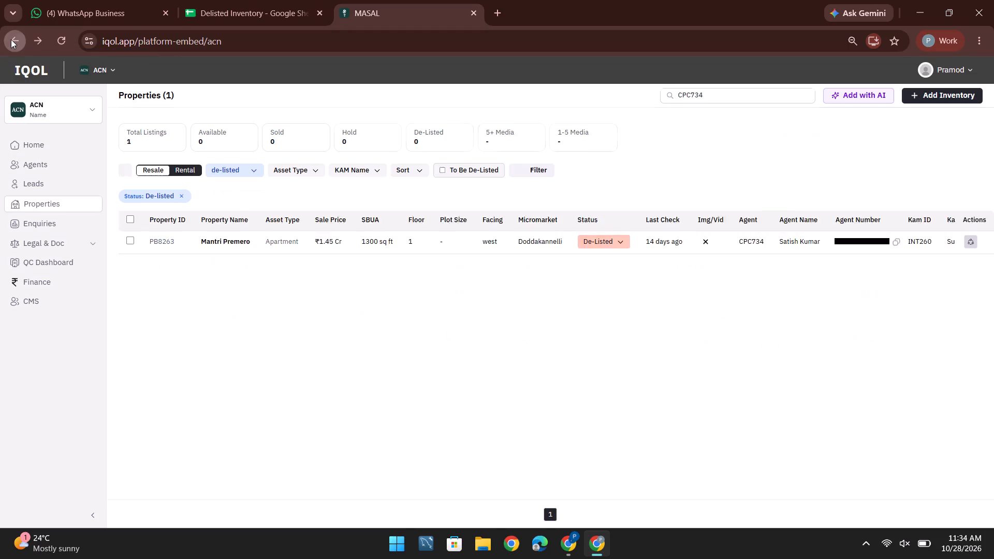
pyautogui.click(600, 242)
pyautogui.click(590, 274)
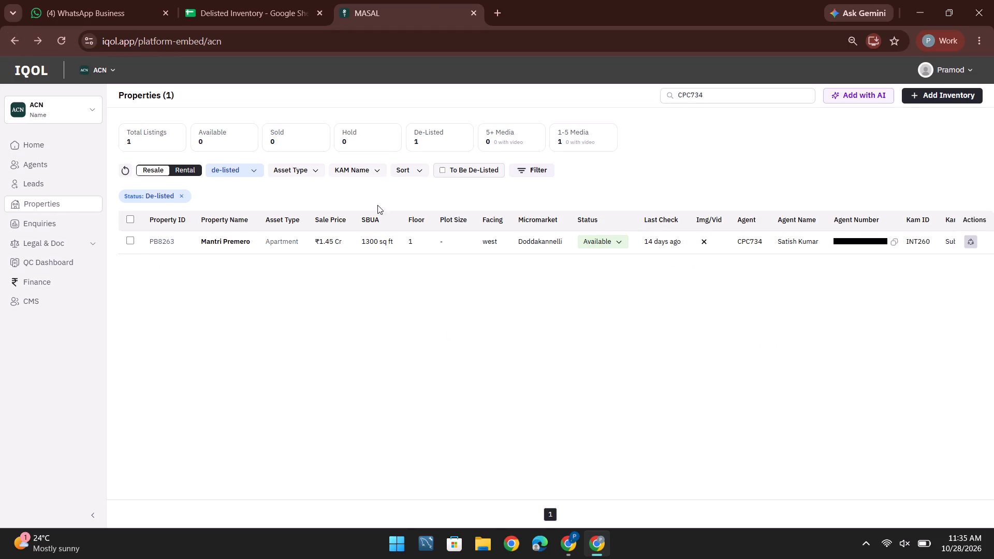
# Switch to the Delisted Inventory spreadsheet and record Done in column Q for CPC734's row 199.
pyautogui.click(244, 10)
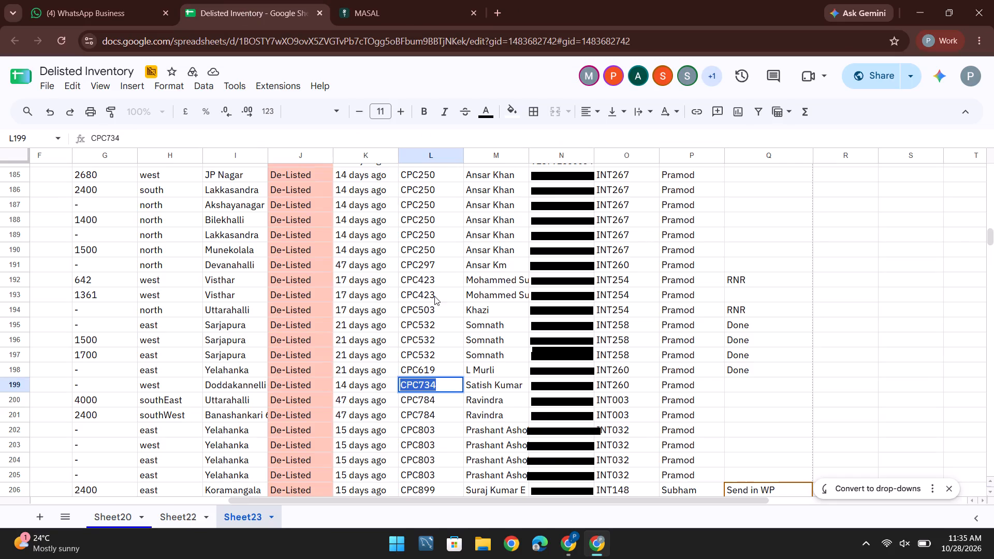
pyautogui.click(739, 384)
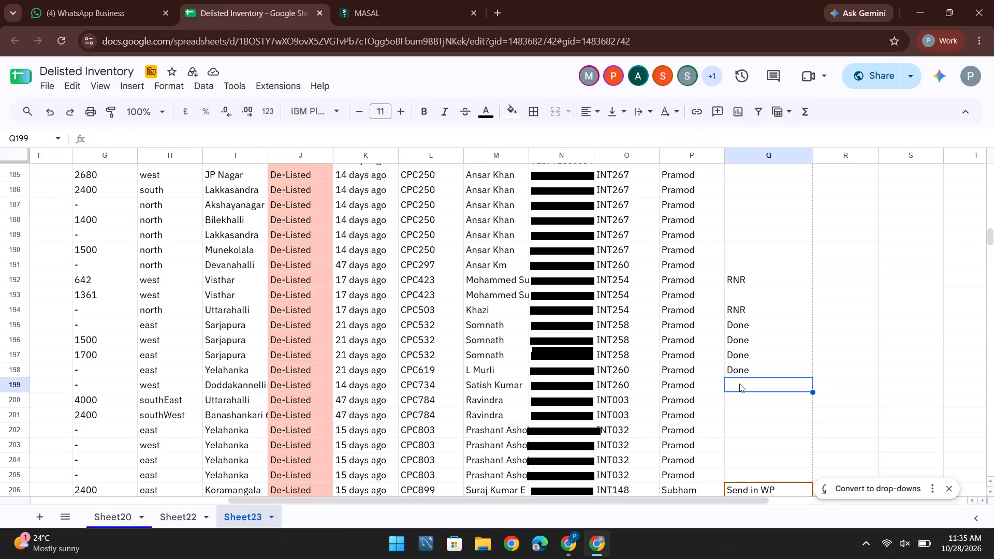
pyautogui.hotkey('shift', 'd')
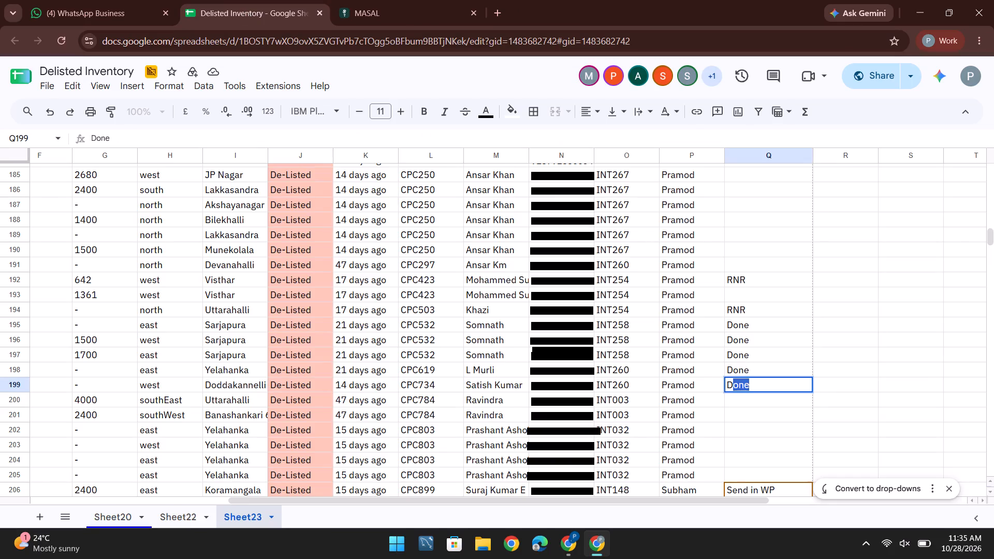
pyautogui.press('Return')
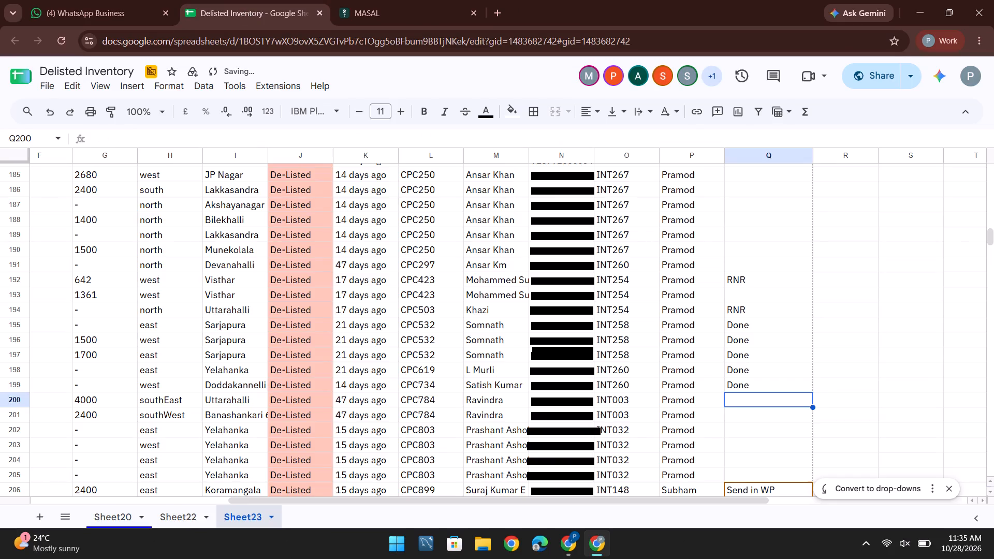
pyautogui.click(411, 400)
pyautogui.doubleClick(423, 399)
pyautogui.doubleClick(423, 399)
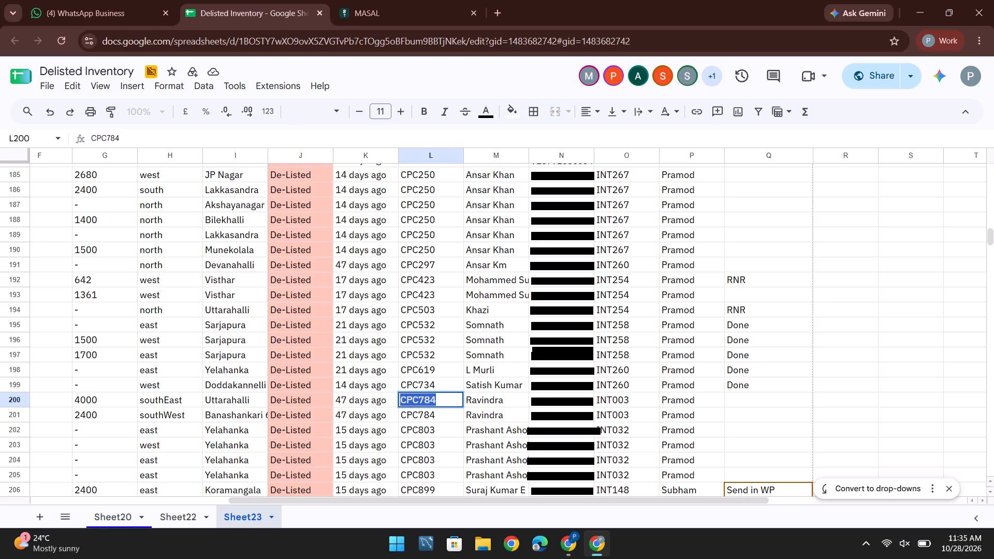
pyautogui.hotkey('ctrl', 'c')
pyautogui.click(386, 2)
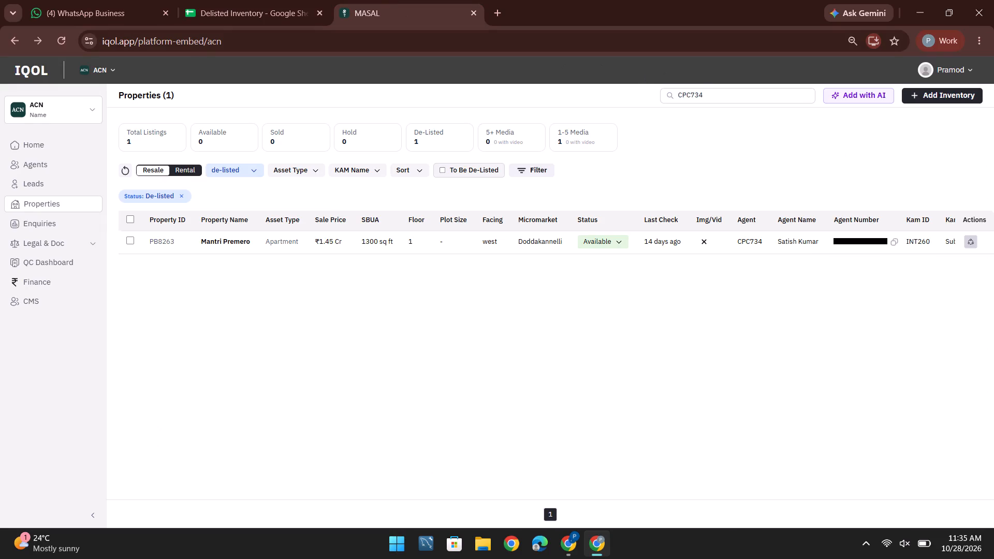
pyautogui.click(713, 94)
pyautogui.press('BackSpace')
pyautogui.press('BackSpace')
pyautogui.press('BackSpace')
pyautogui.press('BackSpace')
pyautogui.press('BackSpace')
pyautogui.press('BackSpace')
pyautogui.press('BackSpace')
pyautogui.press('BackSpace')
pyautogui.press('BackSpace')
pyautogui.press('BackSpace')
pyautogui.press('BackSpace')
pyautogui.press('BackSpace')
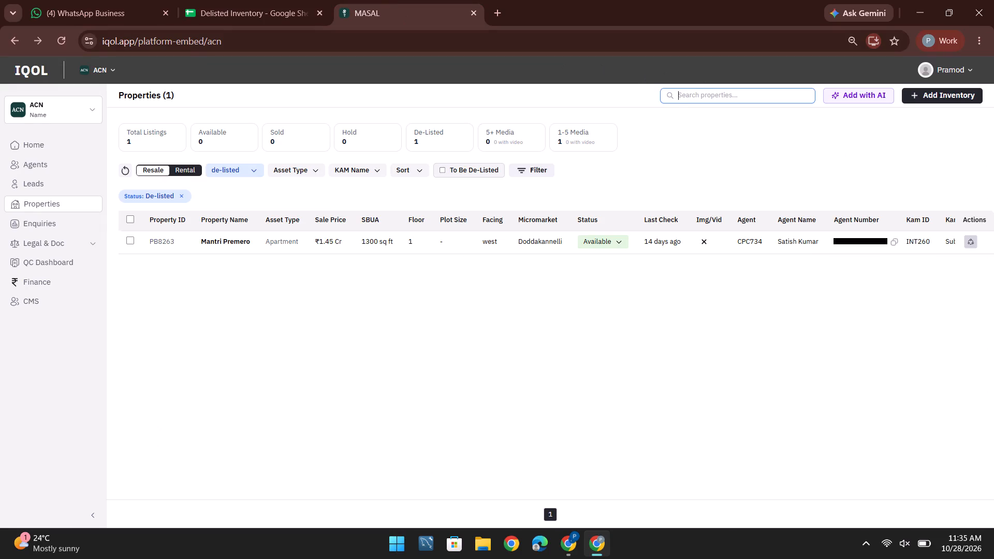
pyautogui.hotkey('ctrl', 'v')
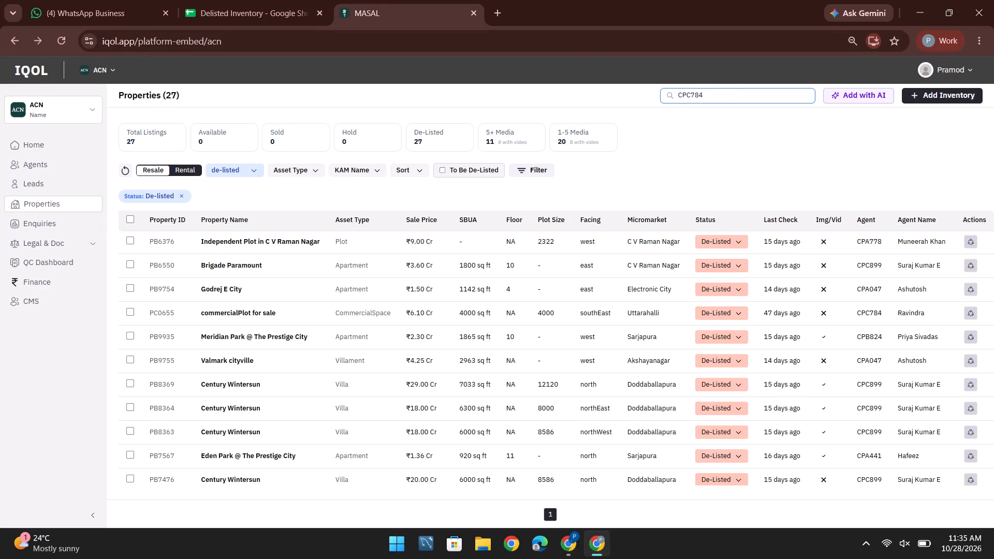
pyautogui.press('Return')
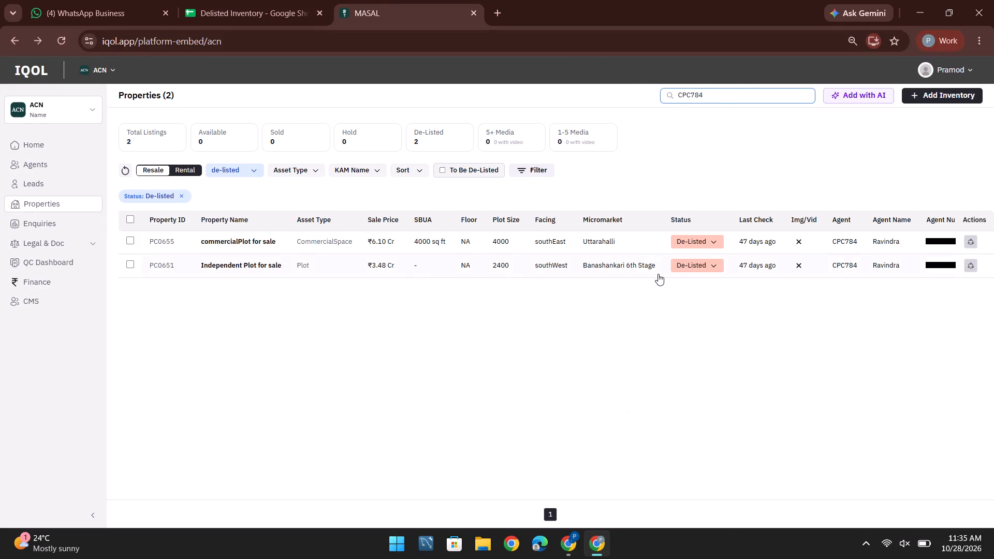
pyautogui.click(714, 272)
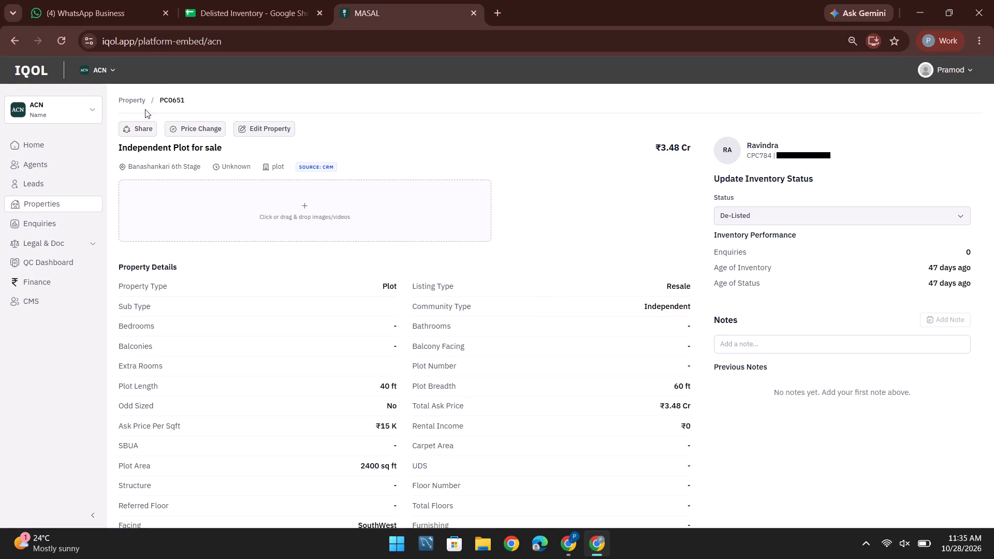
pyautogui.click(10, 41)
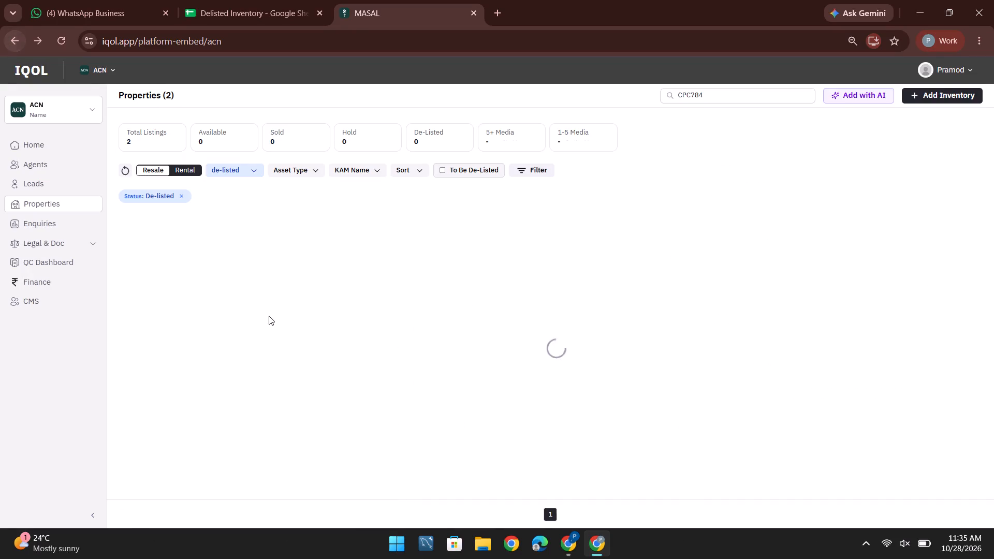
pyautogui.click(709, 265)
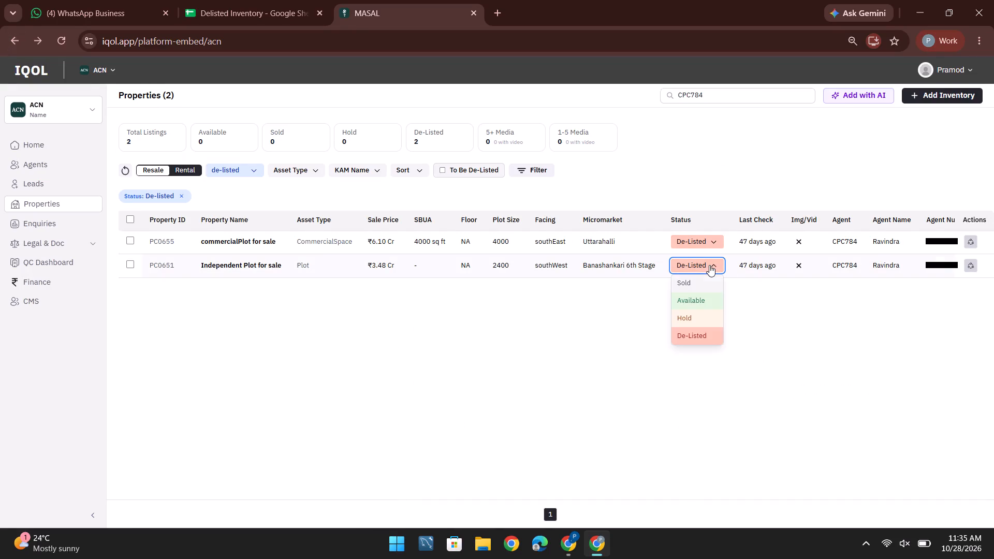
pyautogui.click(693, 287)
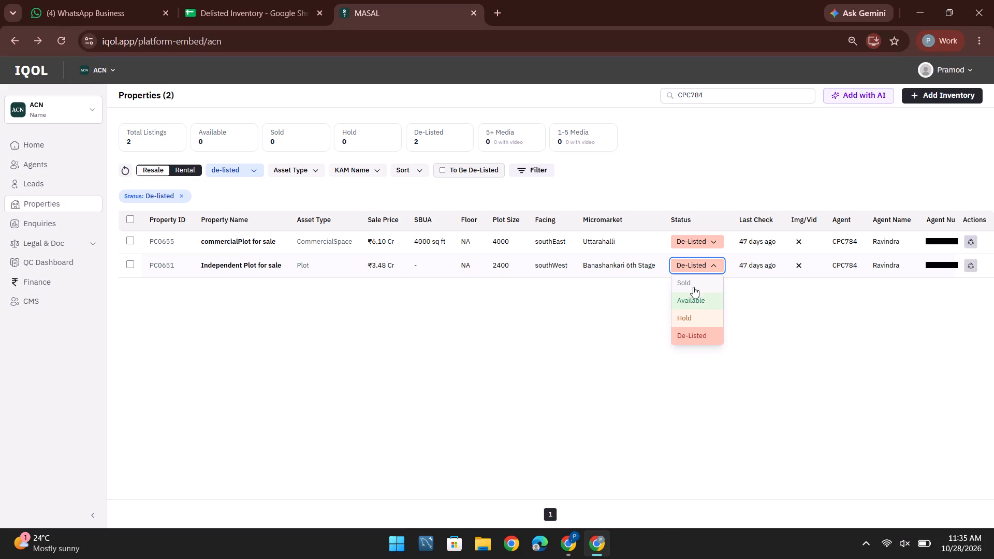
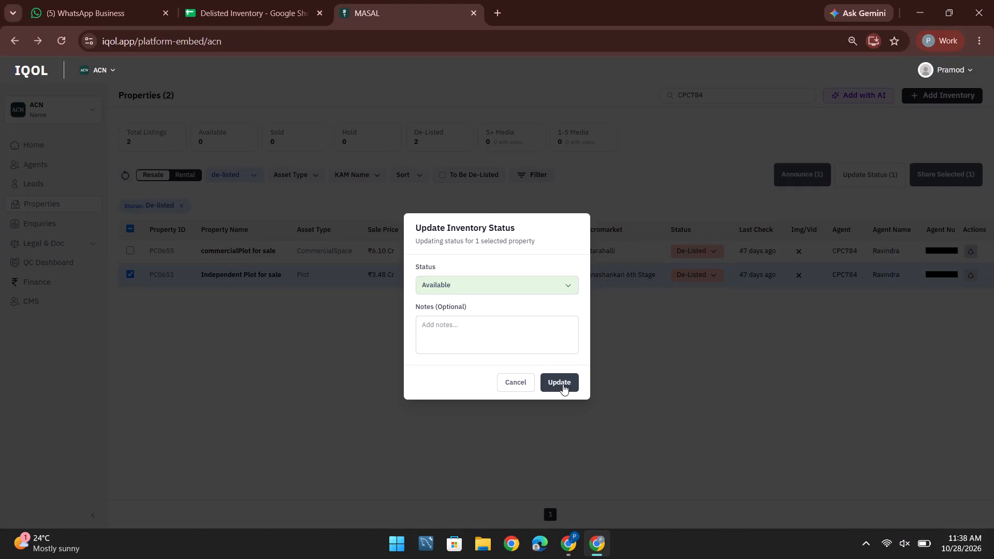
# Change the new status for the selected Independent Plot listing, PC0651, to Sold and apply the update without optional details.
pyautogui.click(539, 292)
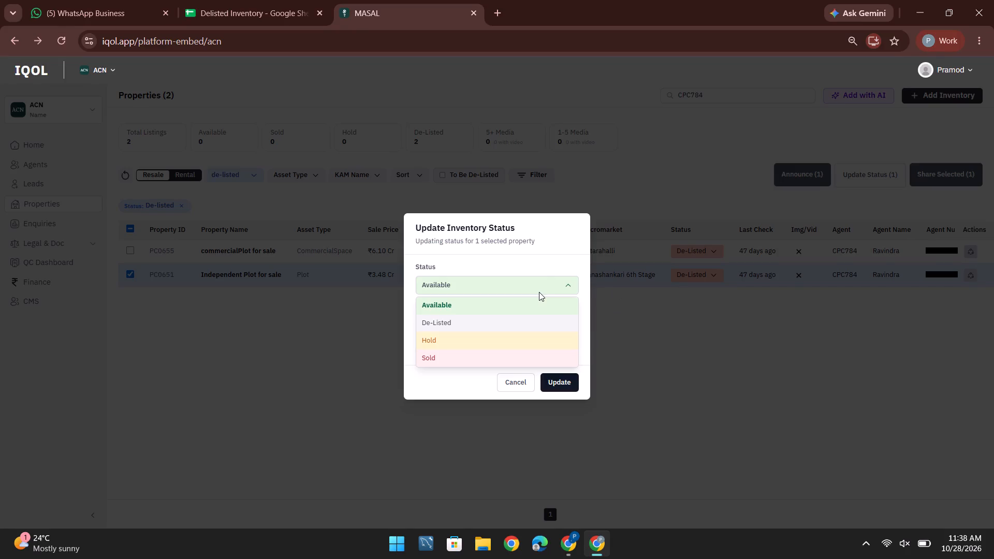
pyautogui.doubleClick(539, 292)
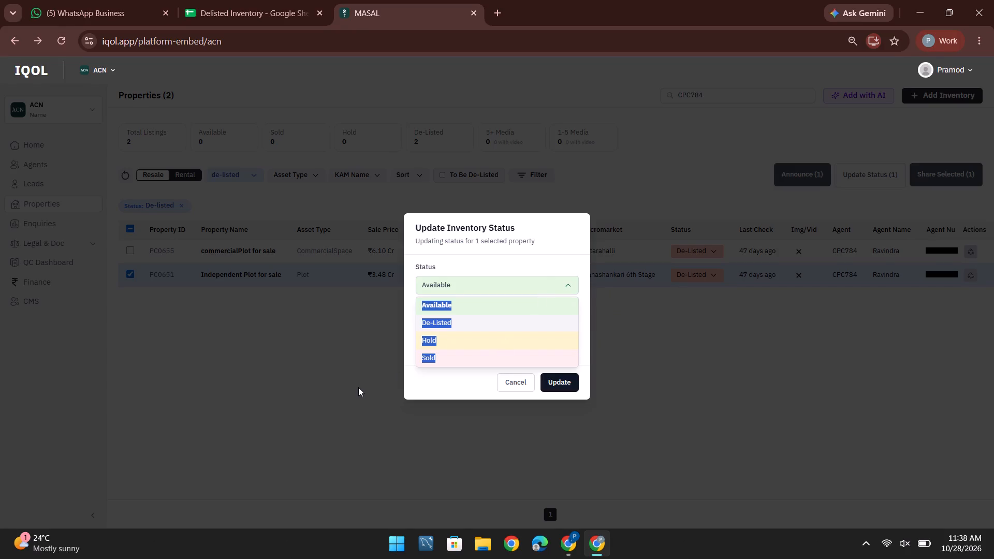
pyautogui.click(358, 387)
pyautogui.click(561, 281)
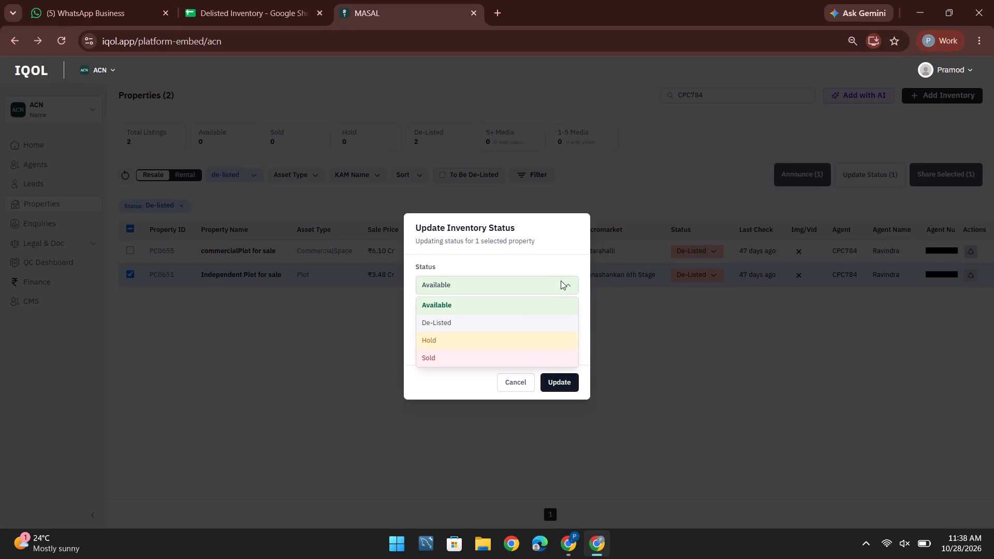
pyautogui.click(445, 363)
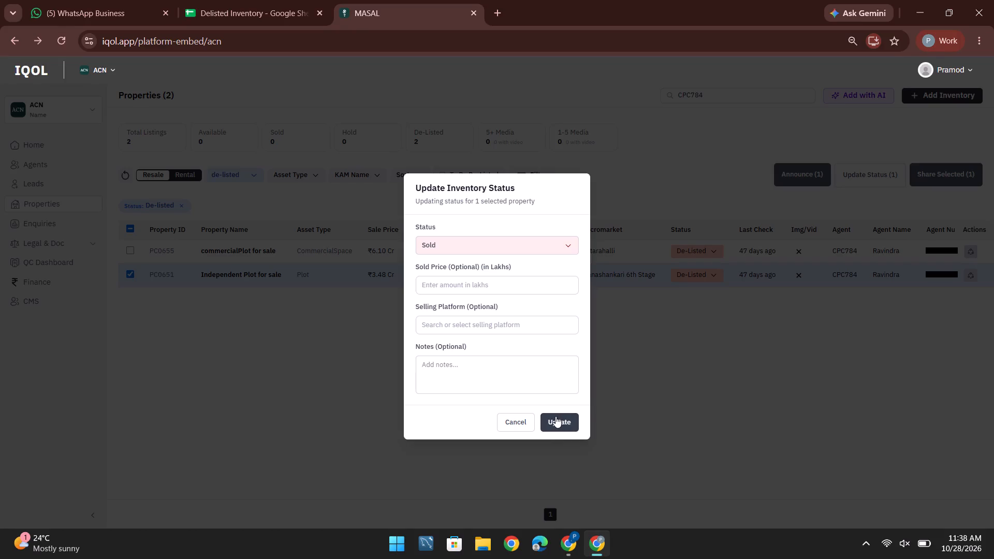
pyautogui.click(556, 416)
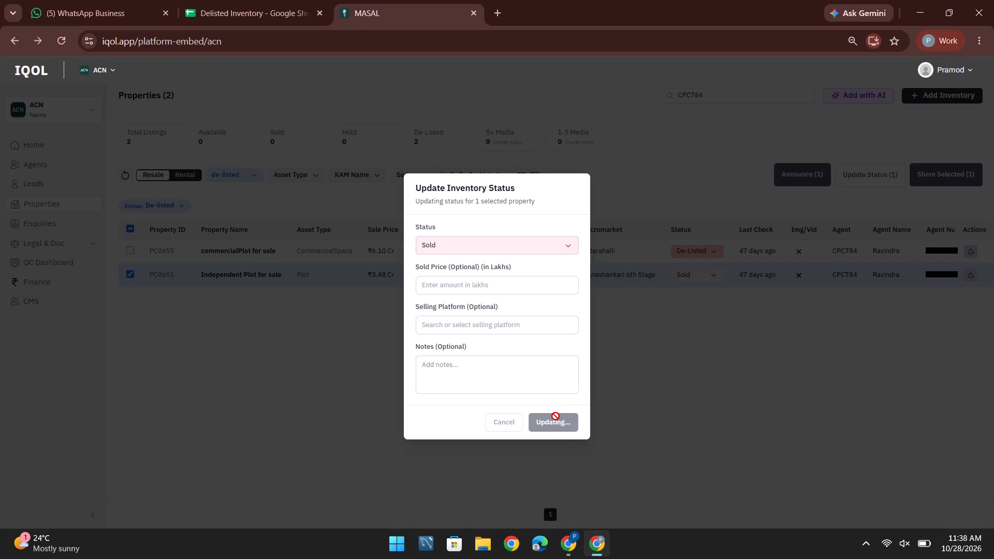
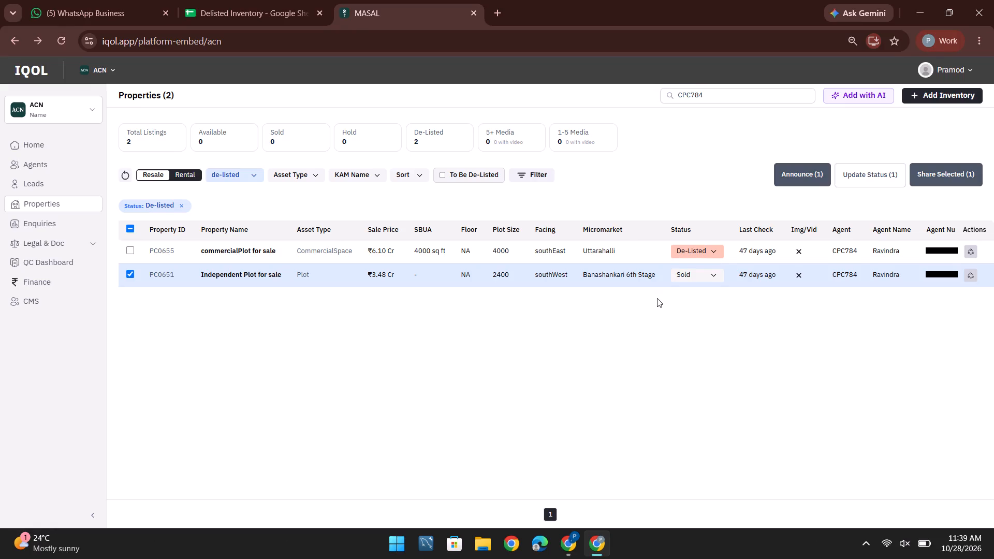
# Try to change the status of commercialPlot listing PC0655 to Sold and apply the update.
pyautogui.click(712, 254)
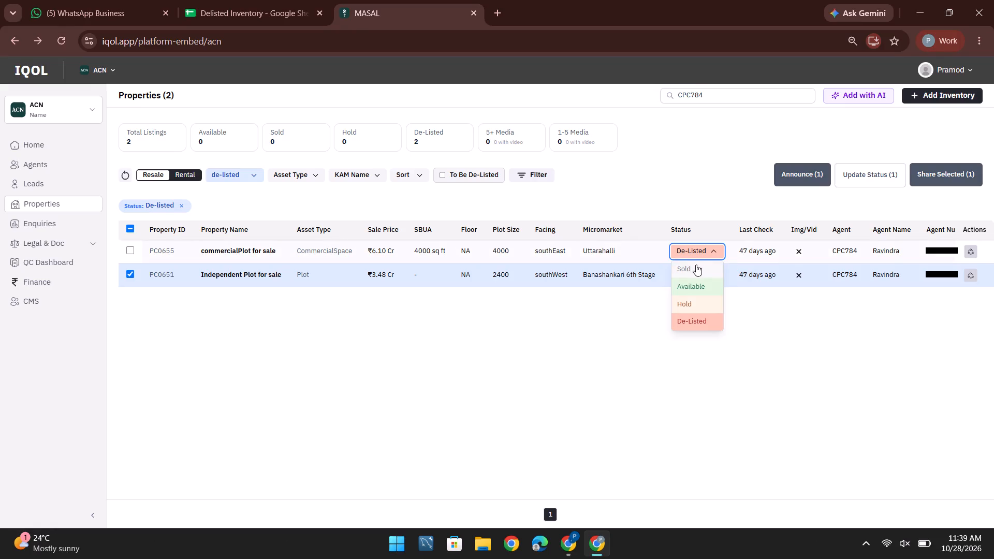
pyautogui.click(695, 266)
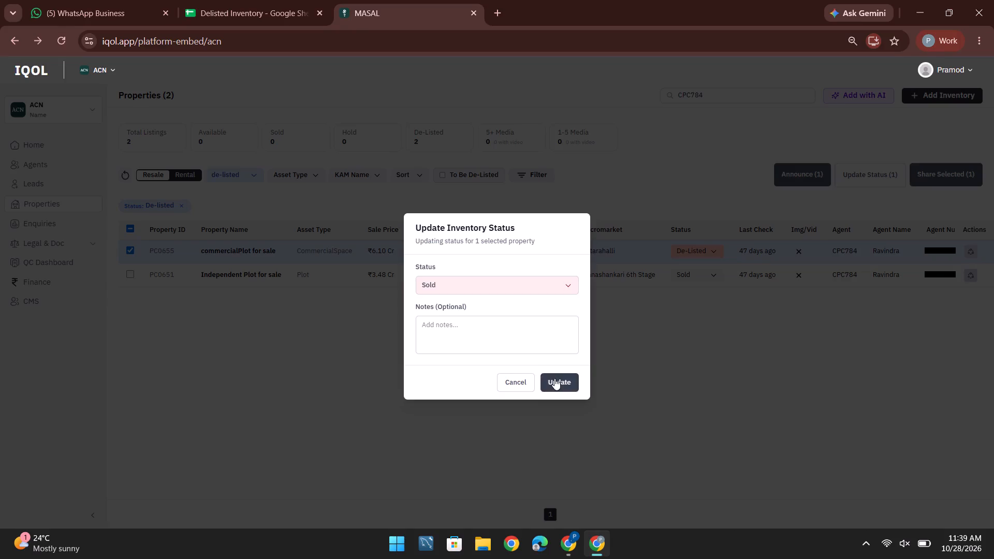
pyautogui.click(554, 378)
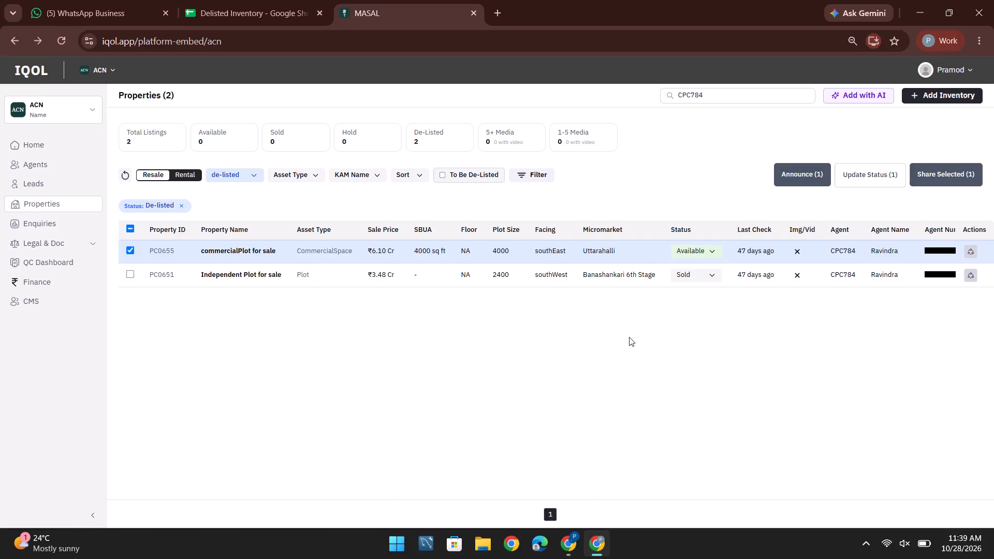
# Set the status of commercialPlot listing PC0655 to Sold, choosing Sold in the update form too, and apply it without optional details.
pyautogui.click(698, 248)
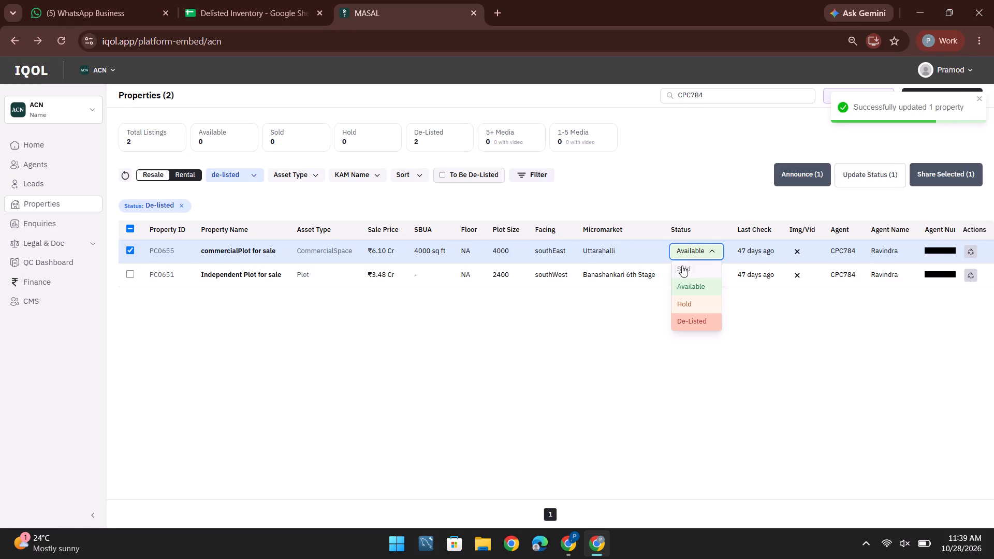
pyautogui.click(682, 266)
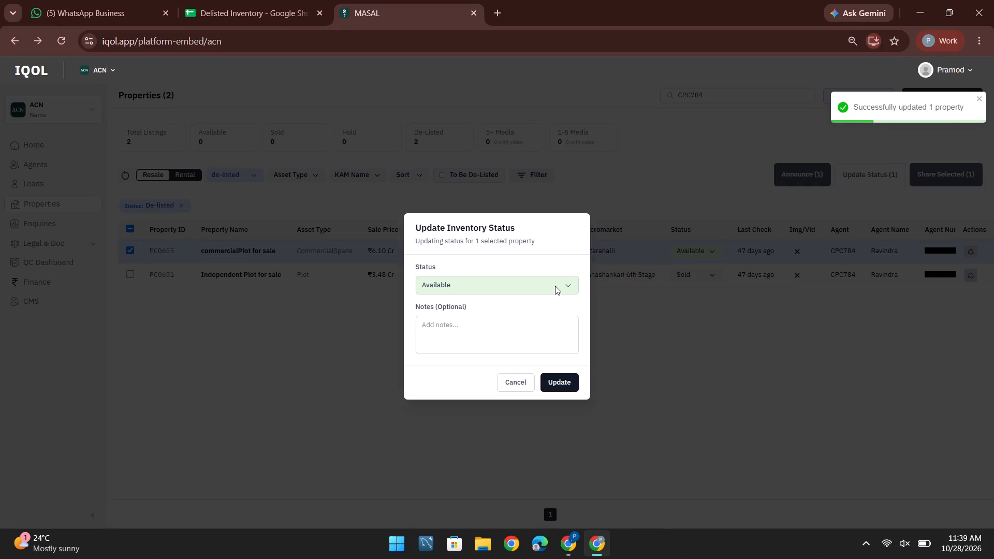
pyautogui.click(555, 286)
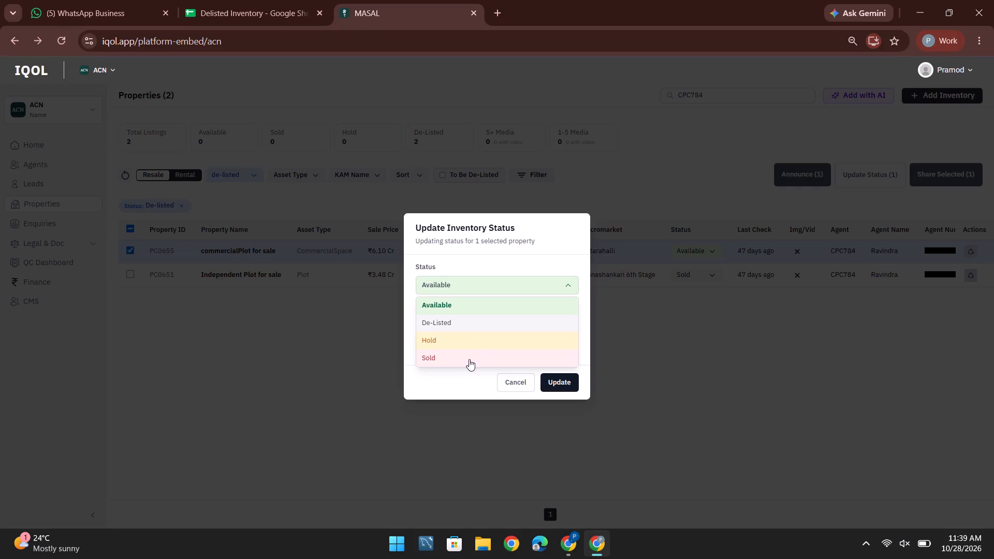
pyautogui.click(469, 359)
pyautogui.click(561, 417)
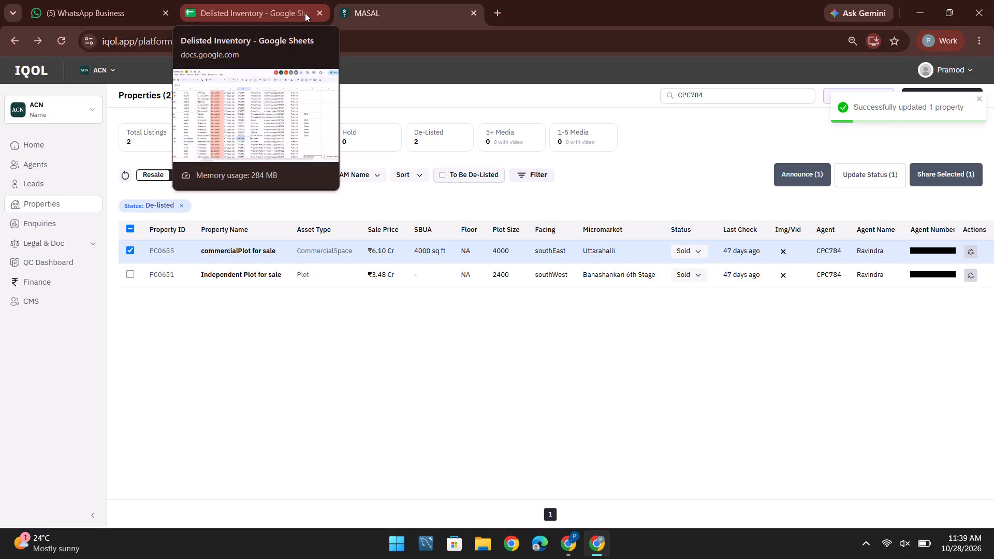
# Switch to the Delisted Inventory spreadsheet and reorder the browser tabs so that it follows MASAL.
pyautogui.moveTo(266, 6); pyautogui.dragTo(725, 347)
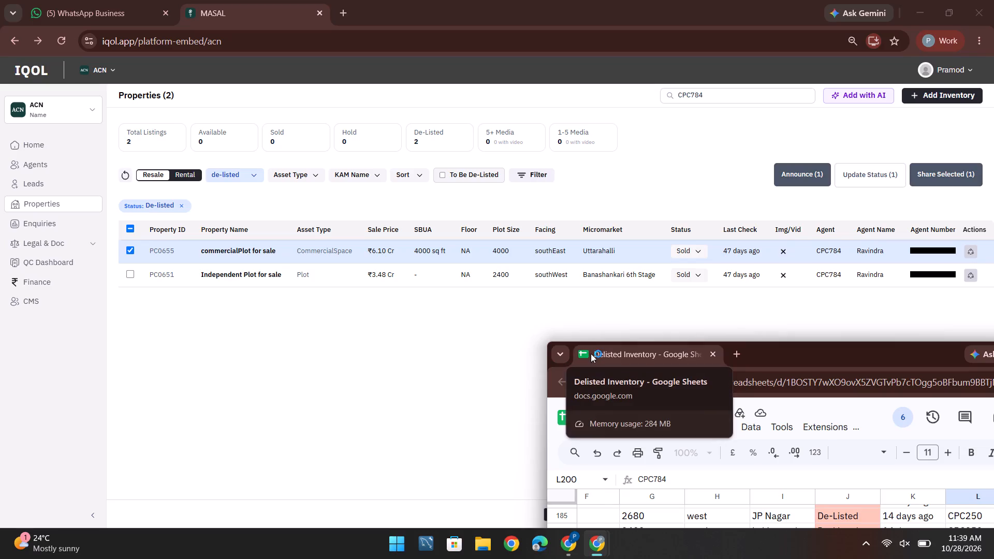
pyautogui.moveTo(591, 354); pyautogui.dragTo(399, 27)
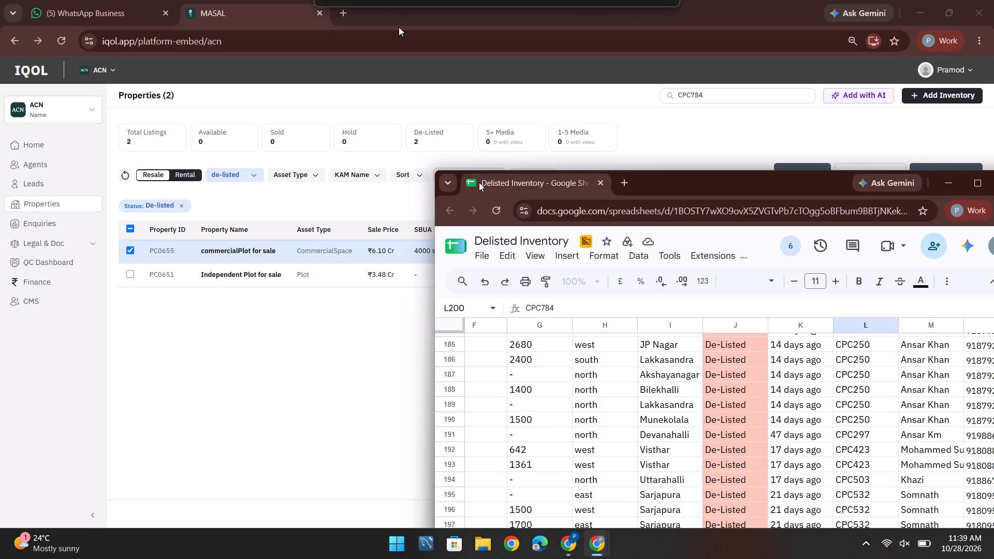
pyautogui.moveTo(399, 27); pyautogui.dragTo(377, 17)
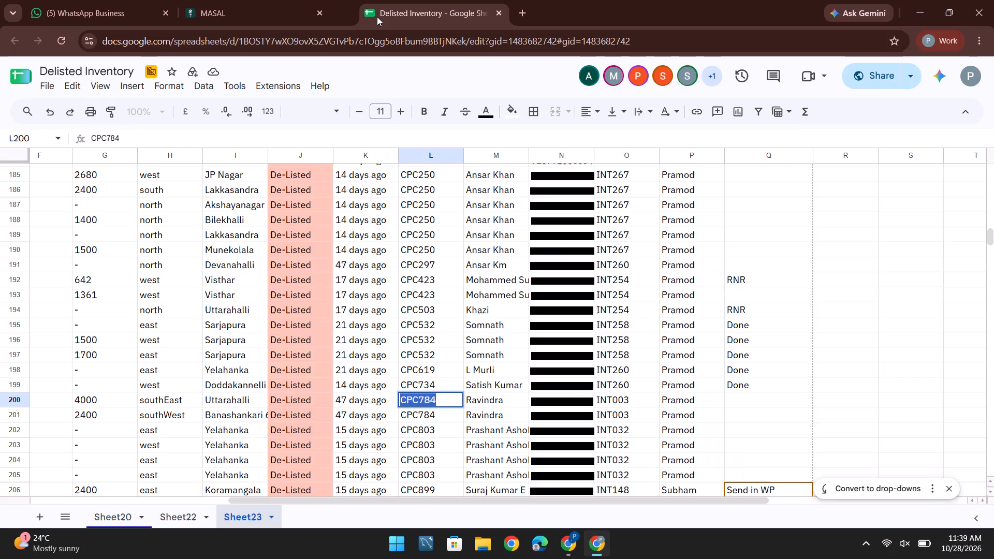